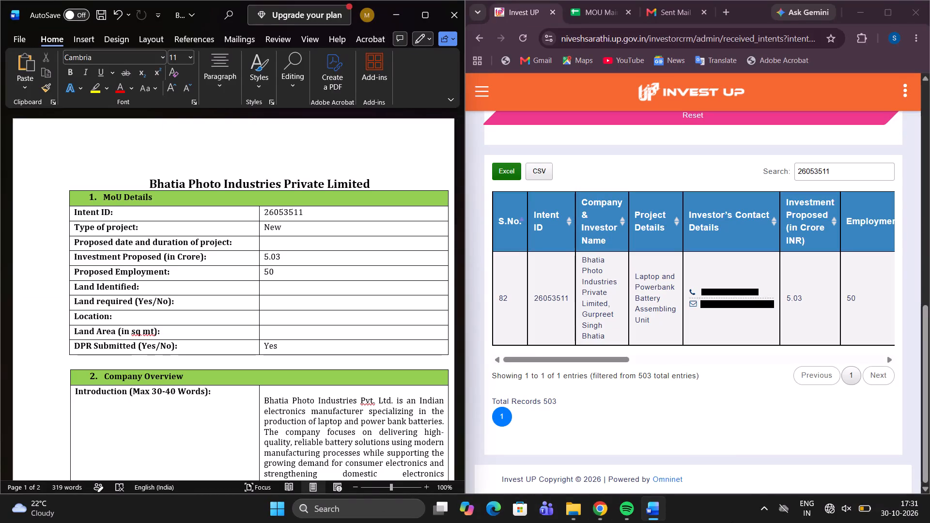
Connect the computer to the UP ELECTRONICS Wi-Fi network, leaving automatic connection off.
left_click(832, 507)
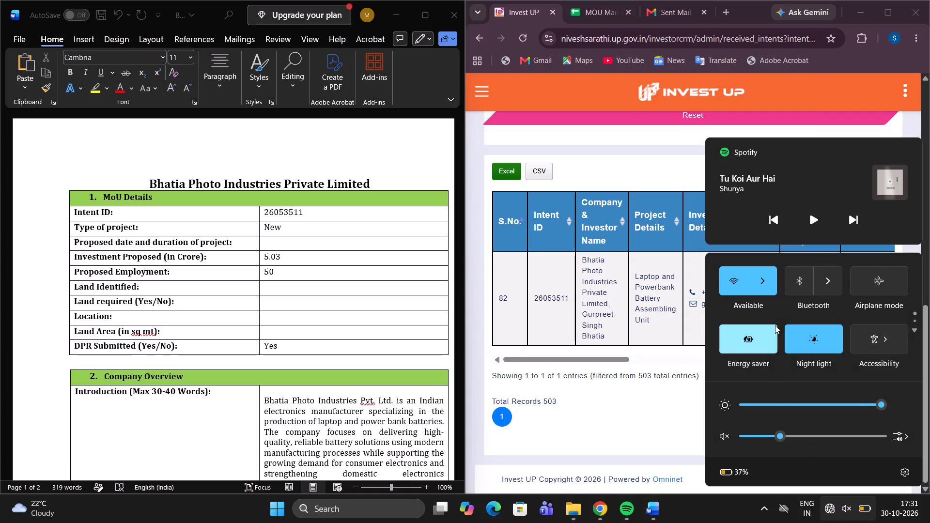
left_click(763, 284)
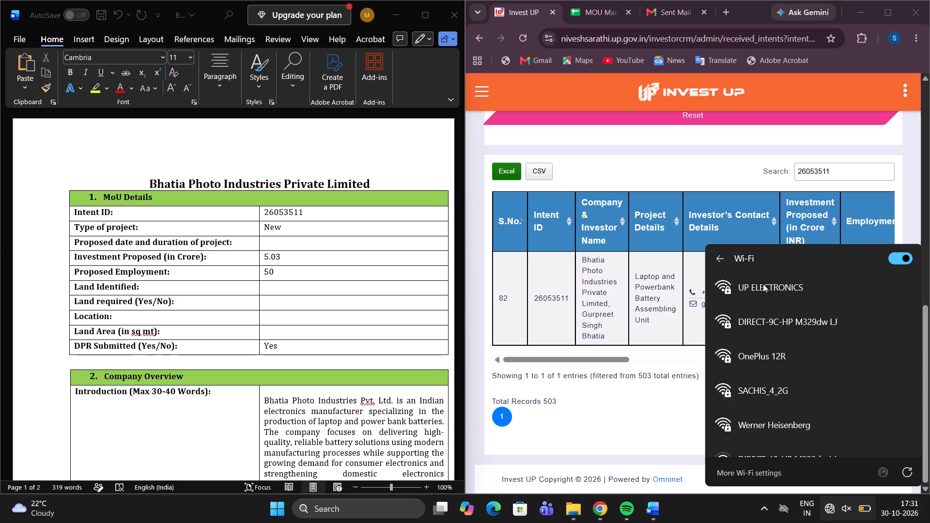
left_click(763, 284)
left_click(847, 340)
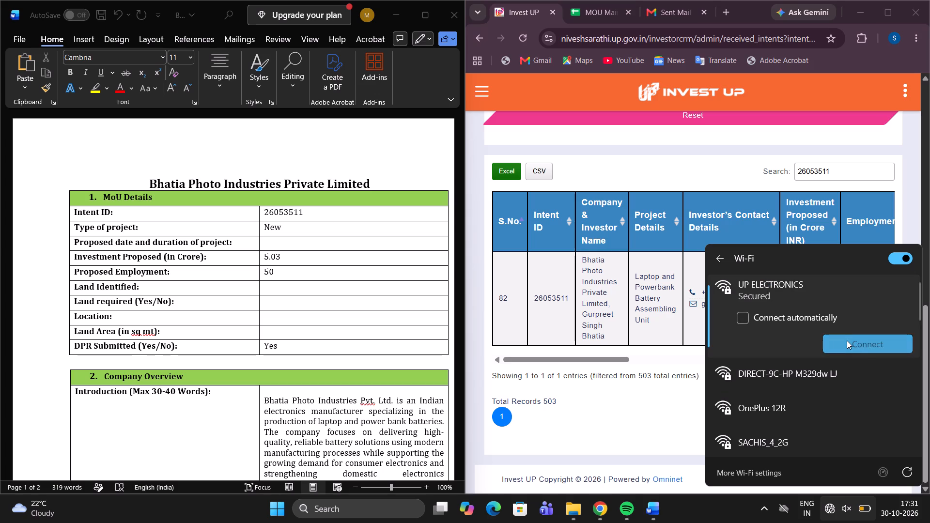
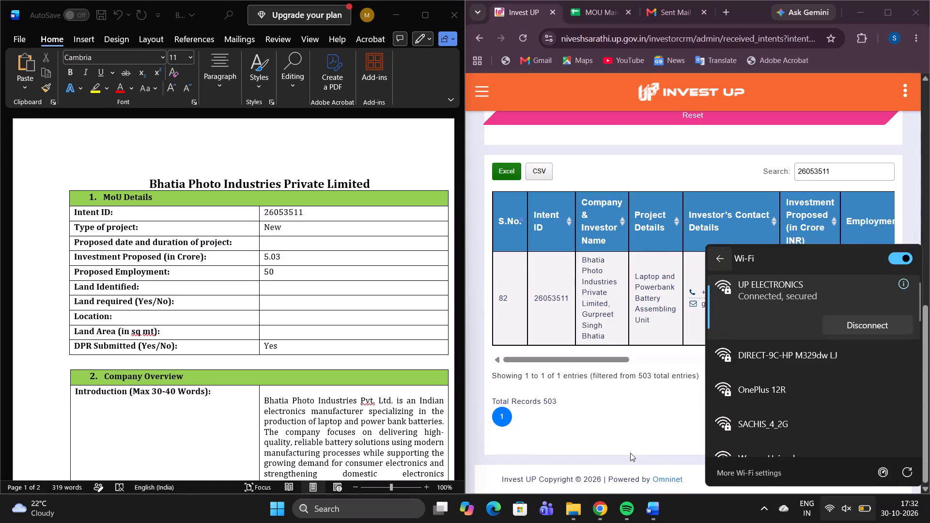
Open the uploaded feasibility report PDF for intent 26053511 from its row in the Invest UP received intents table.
left_click(630, 453)
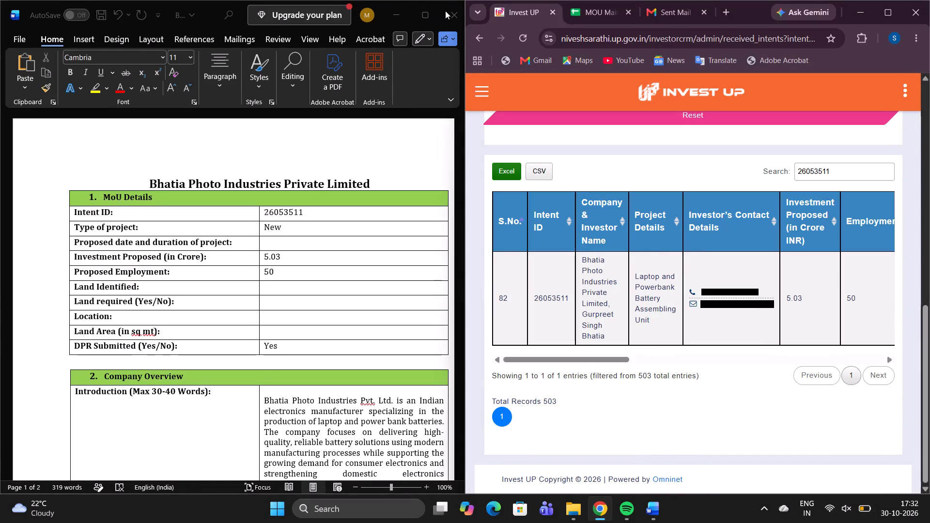
scroll(705, 228, "left", 4)
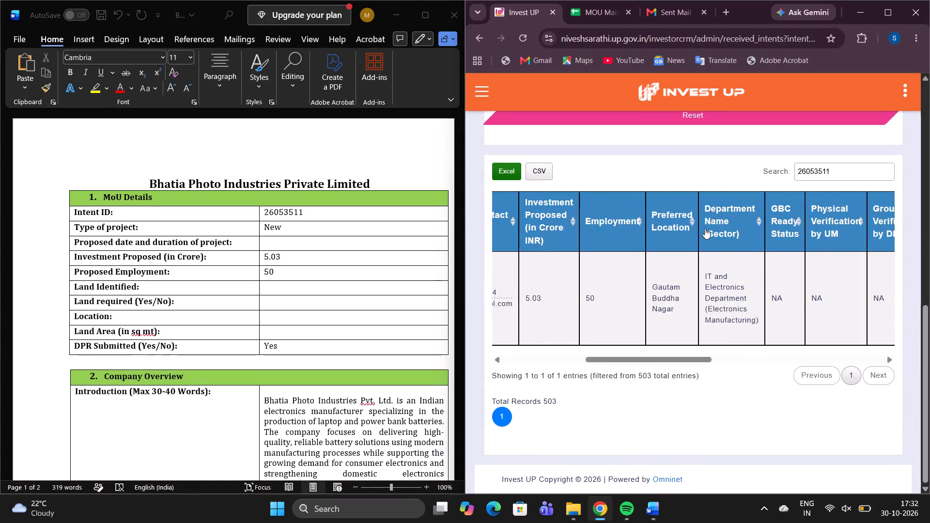
scroll(705, 228, "left", 6)
left_click(780, 294)
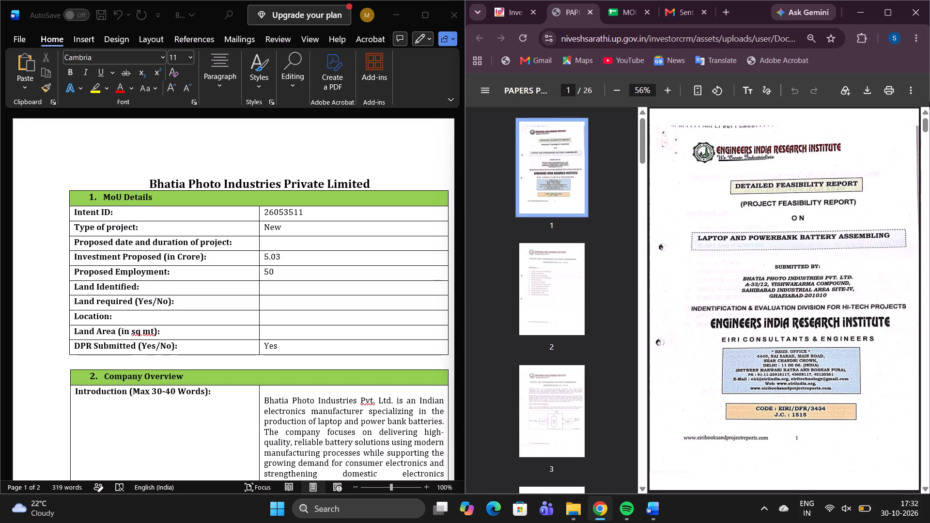
Close the laptop and powerbank feasibility report, and close the Bhatia Photo Industries one pager with its changes saved.
left_click(588, 8)
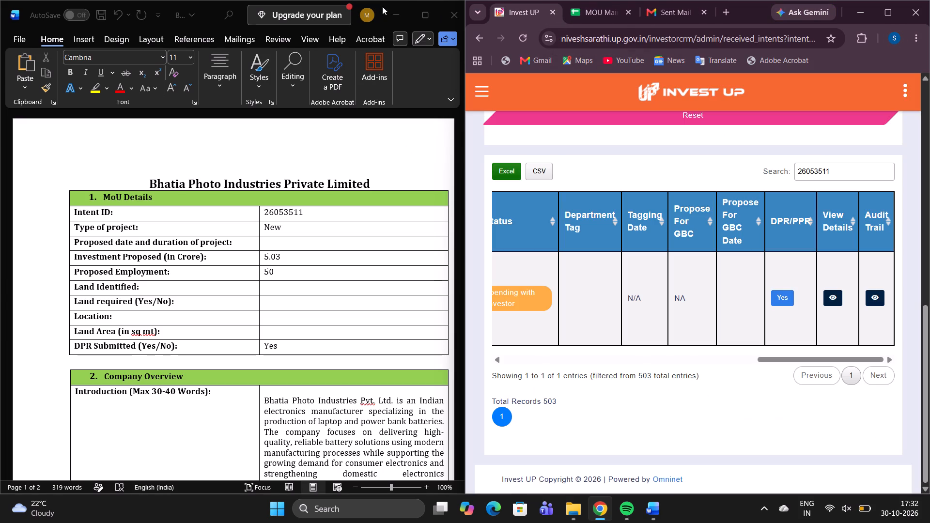
left_click(452, 14)
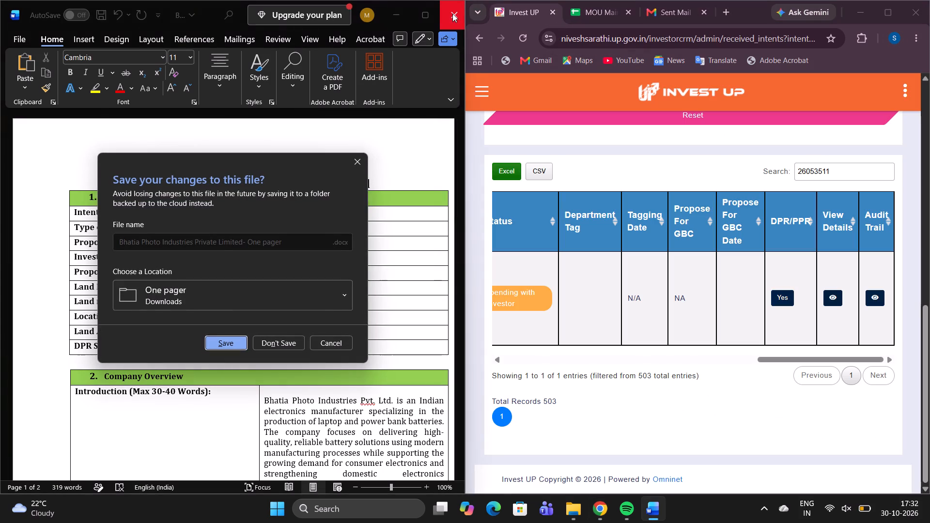
left_click(225, 348)
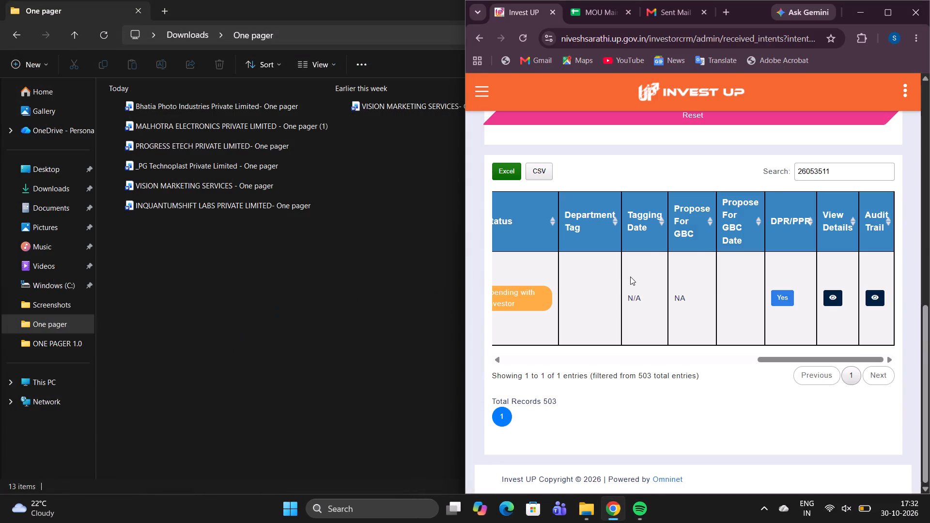
Open the BILLTECH ELECTRICALS PRIVATE LIMITED one pager from the One pager folder in File Explorer.
scroll(630, 277, "right", 7)
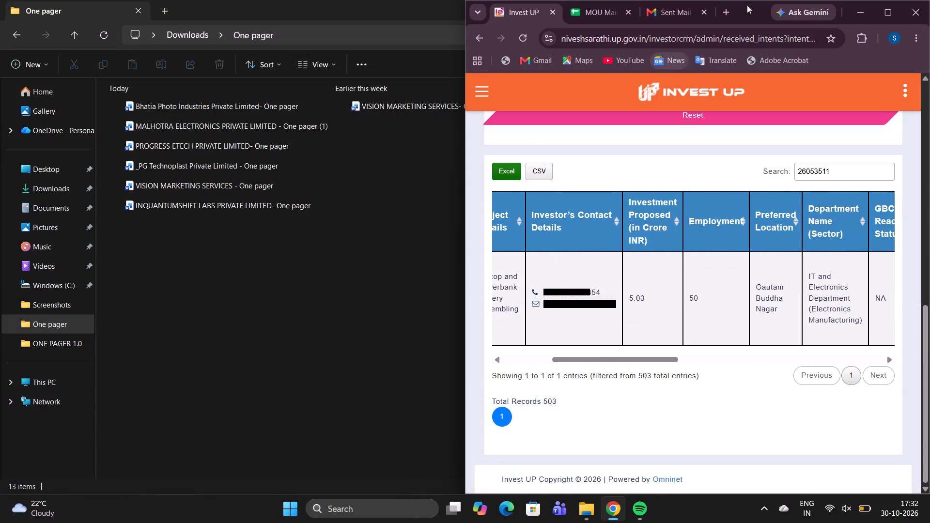
left_click(856, 15)
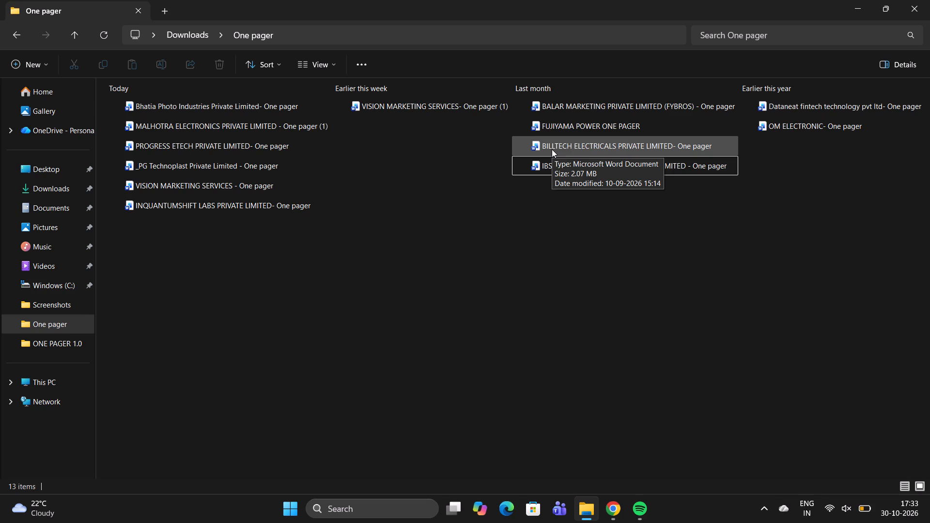
double_click(552, 149)
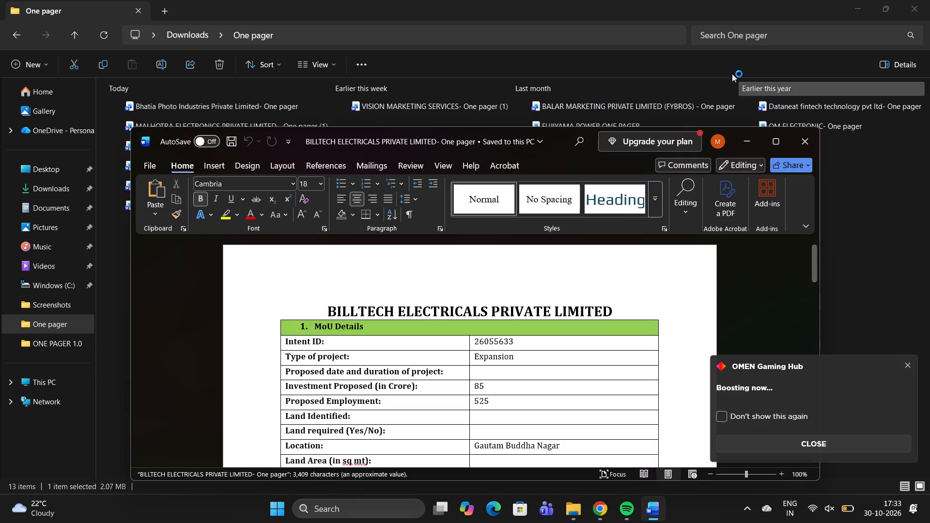
Arrange the Billtech one pager side by side with the Invest UP browser window, with the document in the left half.
left_click(766, 137)
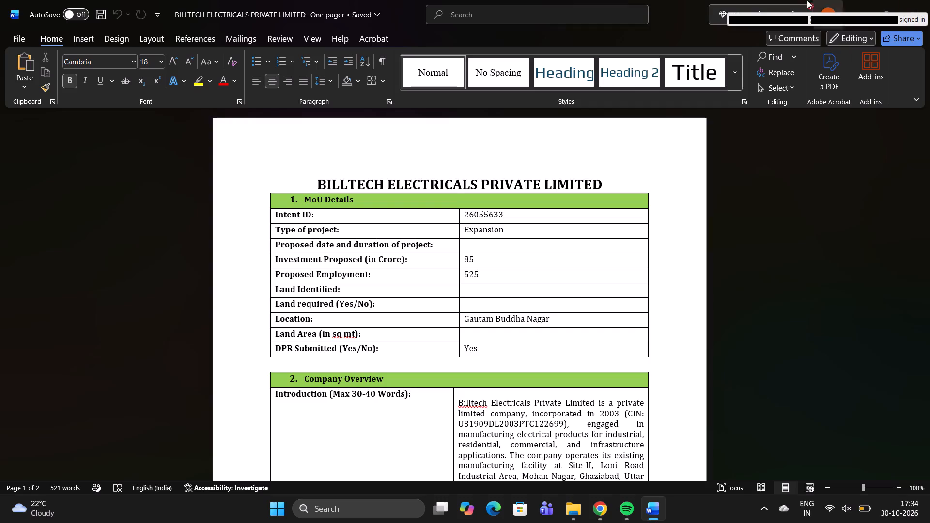
left_click(887, 12)
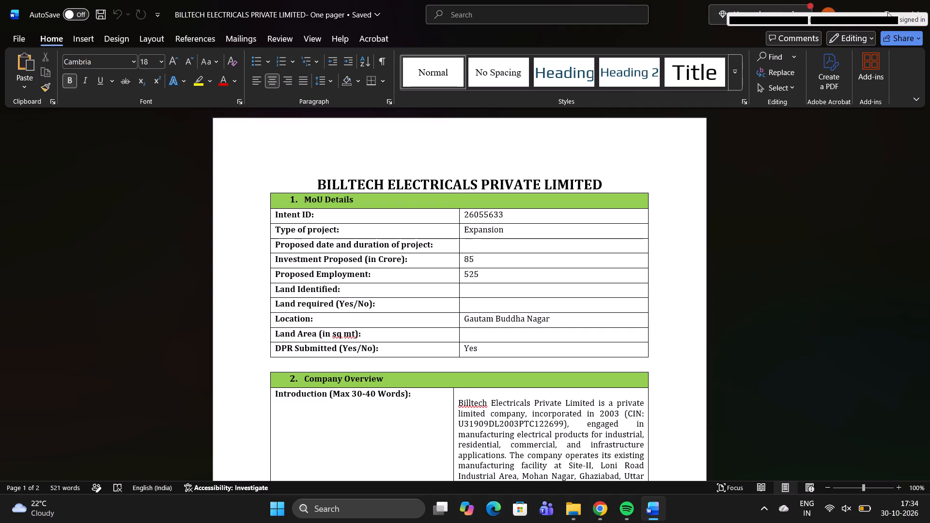
left_click(887, 12)
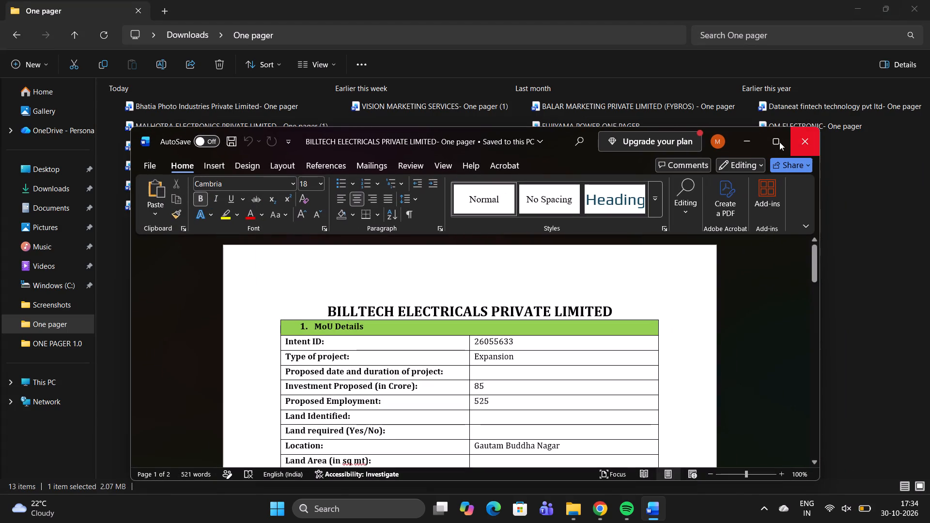
left_click(772, 143)
left_click(772, 143)
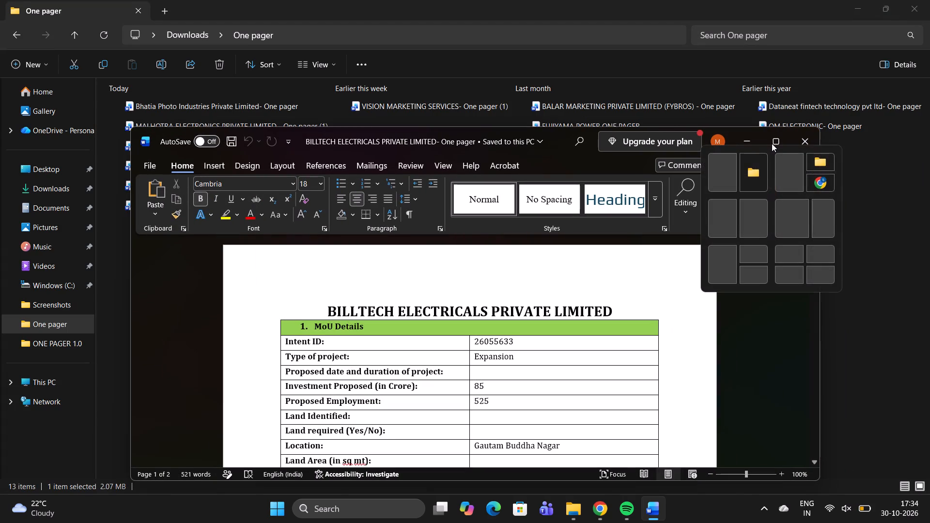
left_click(779, 136)
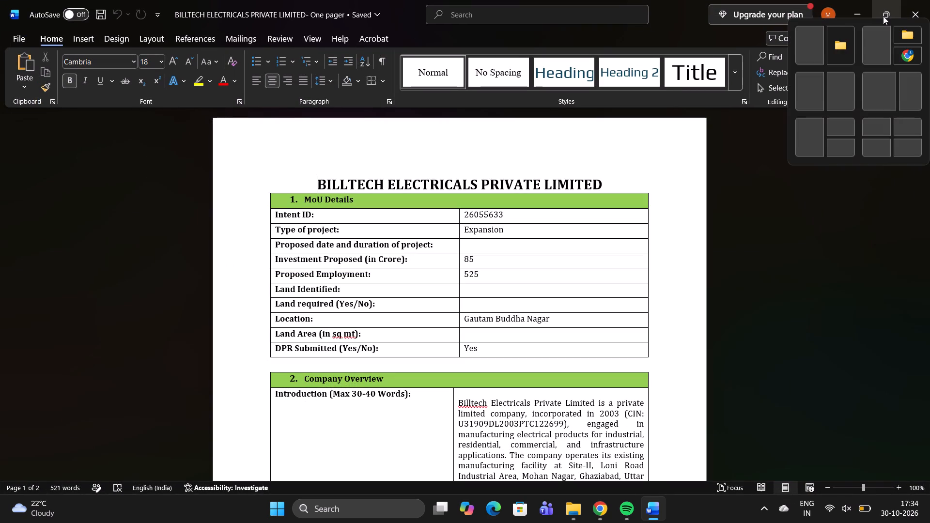
left_click(814, 87)
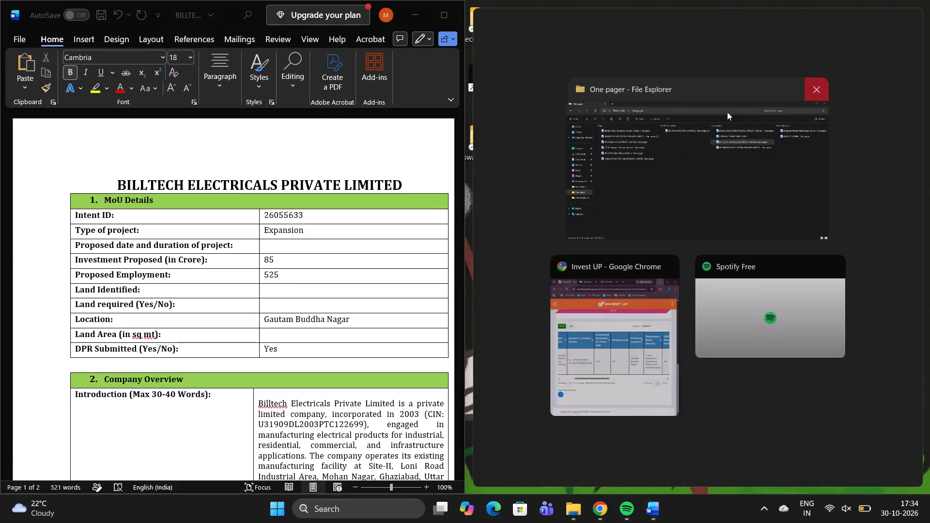
left_click(598, 371)
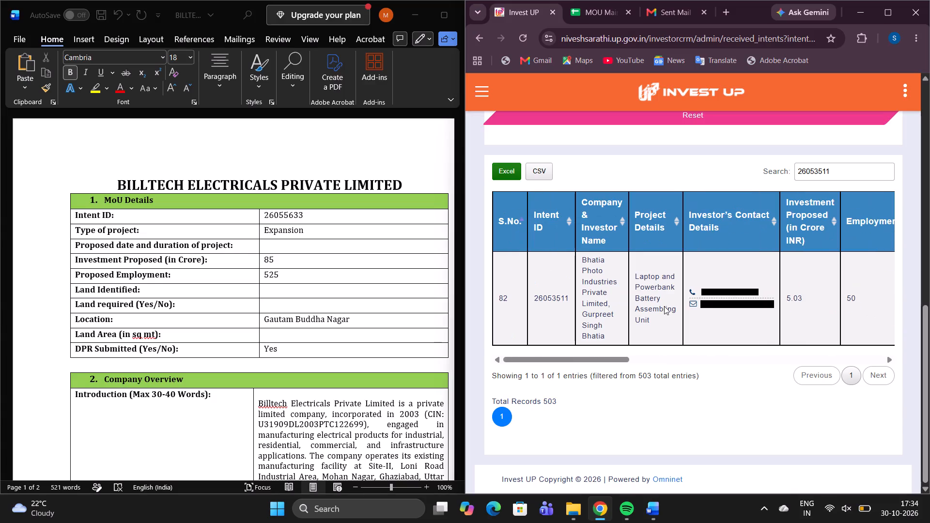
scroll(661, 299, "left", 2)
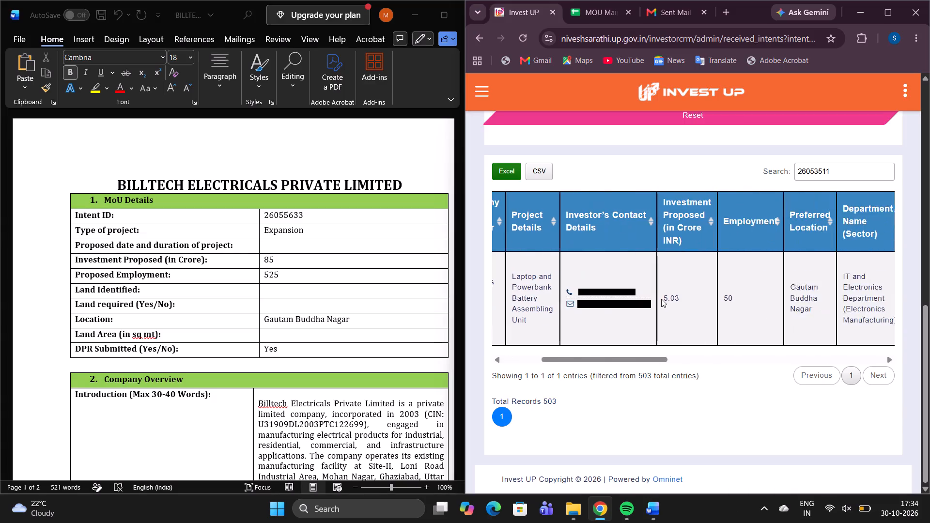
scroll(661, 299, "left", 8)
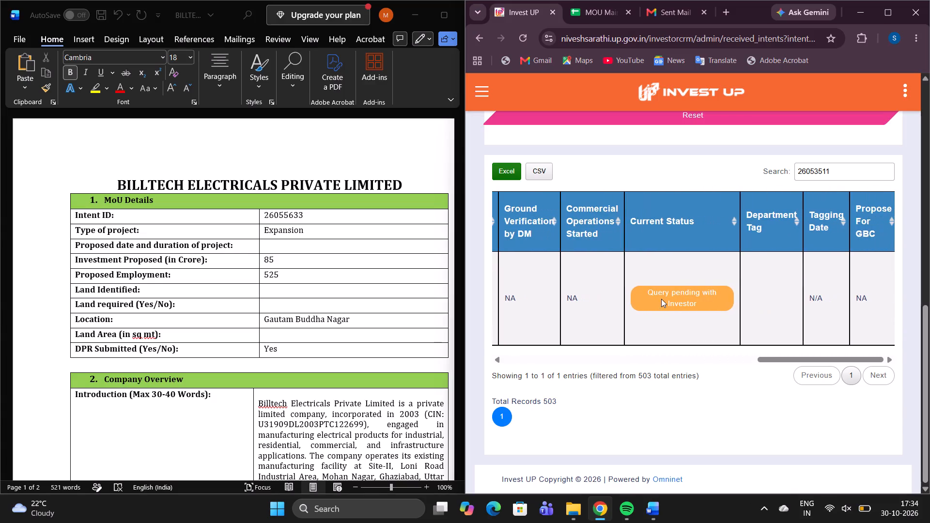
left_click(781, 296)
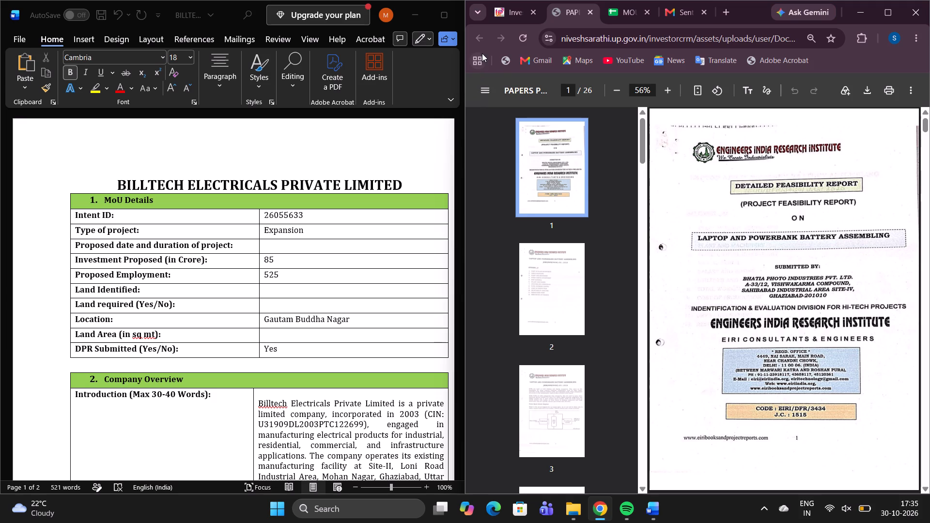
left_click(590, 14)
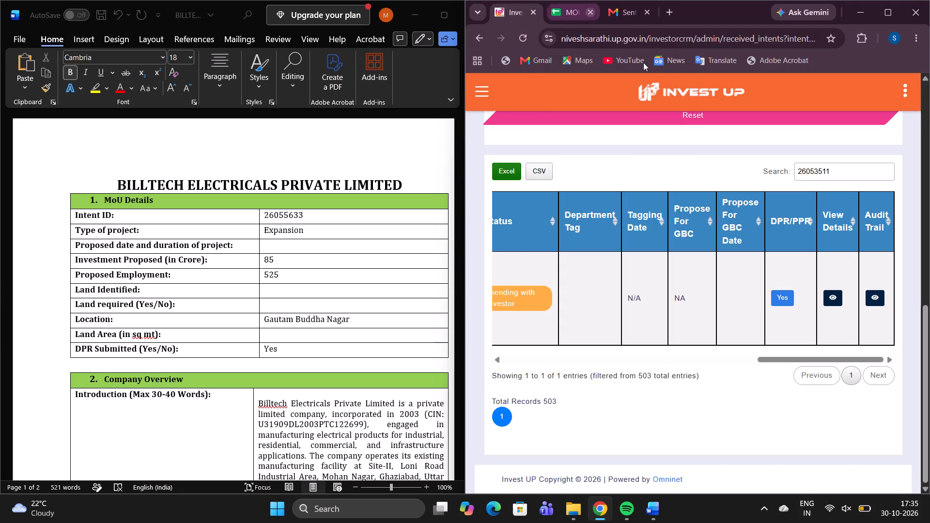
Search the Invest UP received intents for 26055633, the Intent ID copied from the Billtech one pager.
left_click_drag(831, 171, 771, 172)
key("BackSpace")
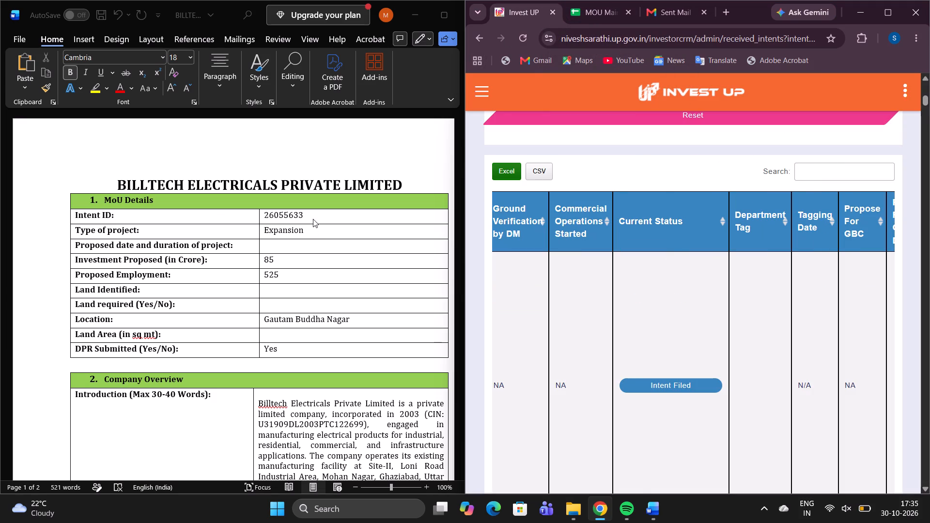
double_click(301, 214)
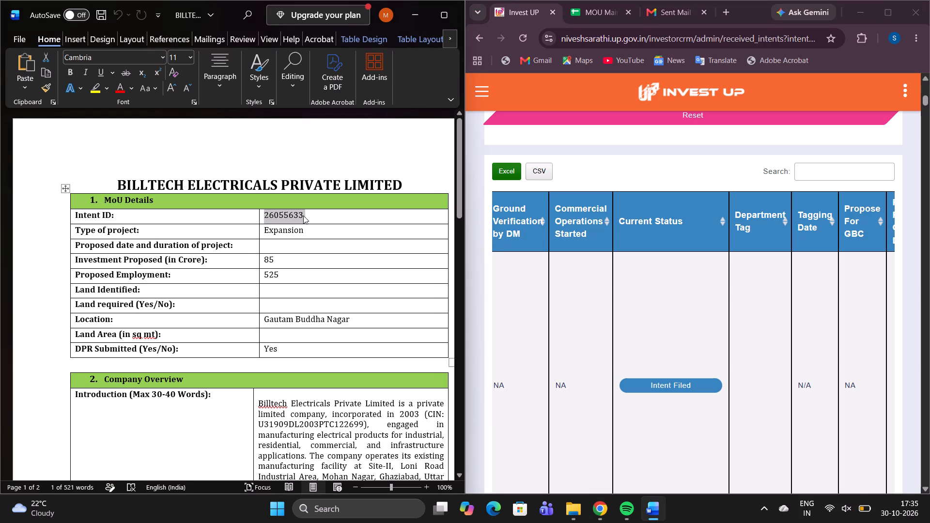
key("ctrl+c")
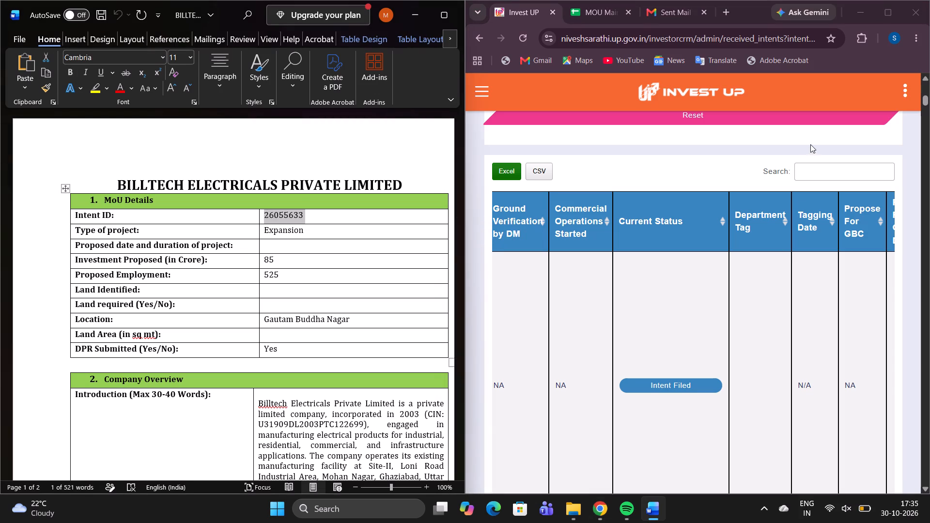
left_click(810, 174)
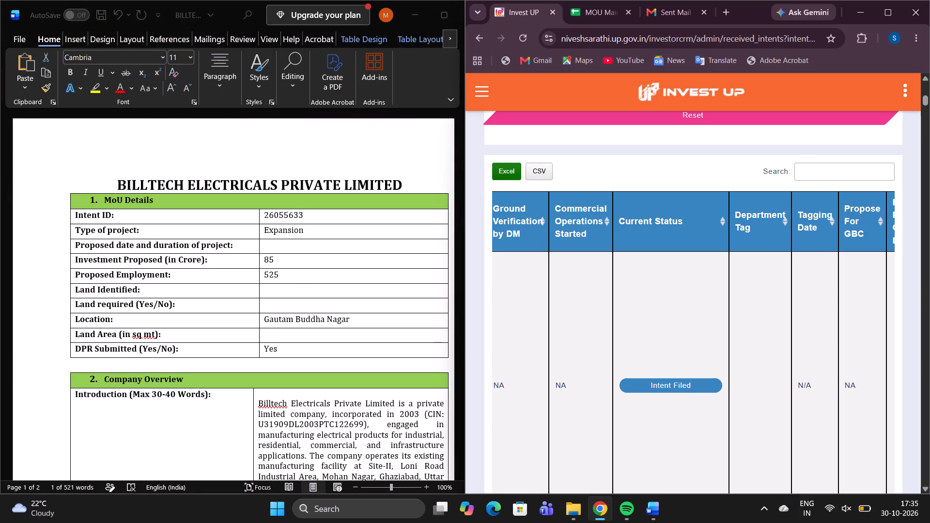
key("ctrl+v")
Open the submitted DPR of the Billtech intent from its DPR/PPR column.
scroll(729, 278, "right", 5)
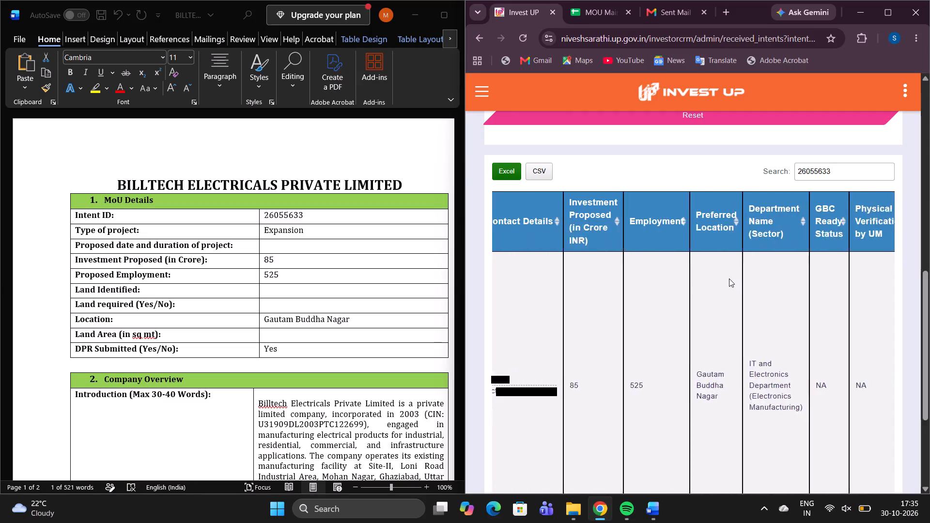
scroll(729, 278, "right", 7)
scroll(729, 278, "down", 1)
scroll(729, 278, "left", 8)
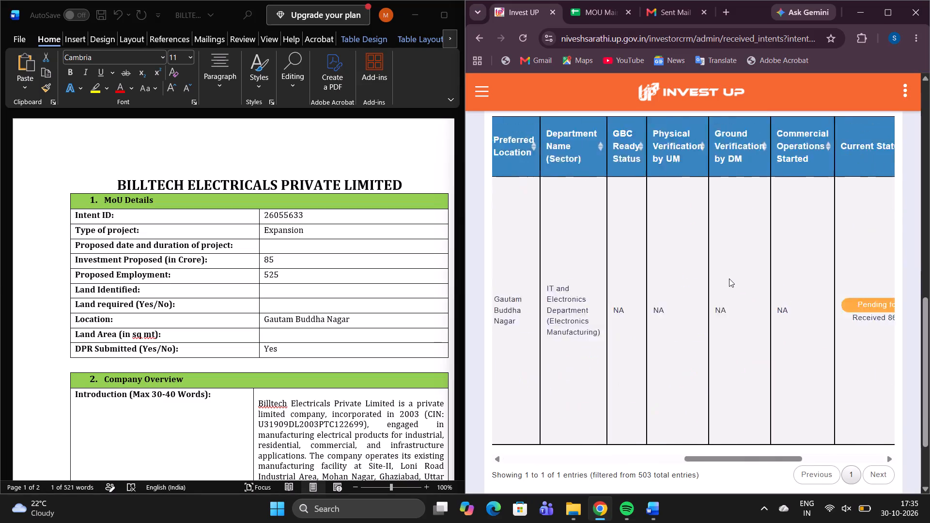
scroll(729, 278, "left", 5)
left_click(782, 308)
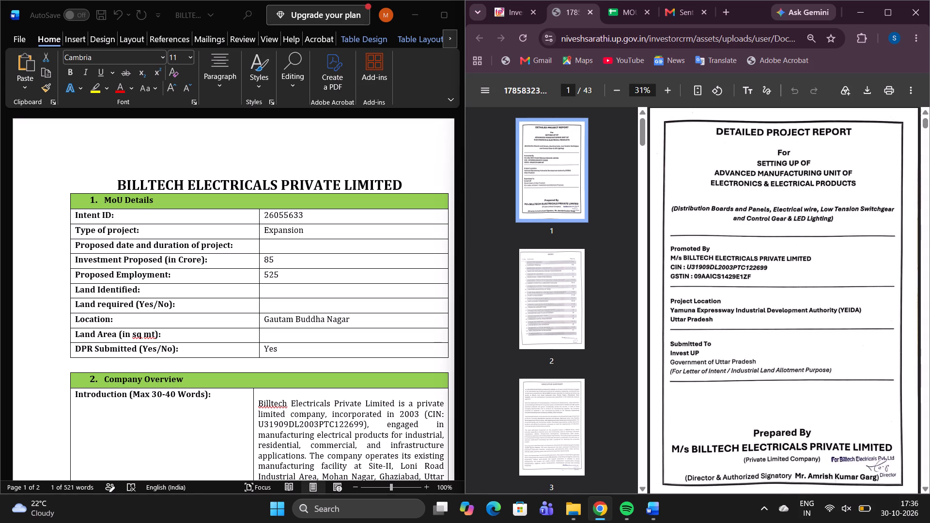
Read the Billtech detailed project report from its cover and index through the Executive Summary, looking for the land requirement.
scroll(747, 369, "down", 2)
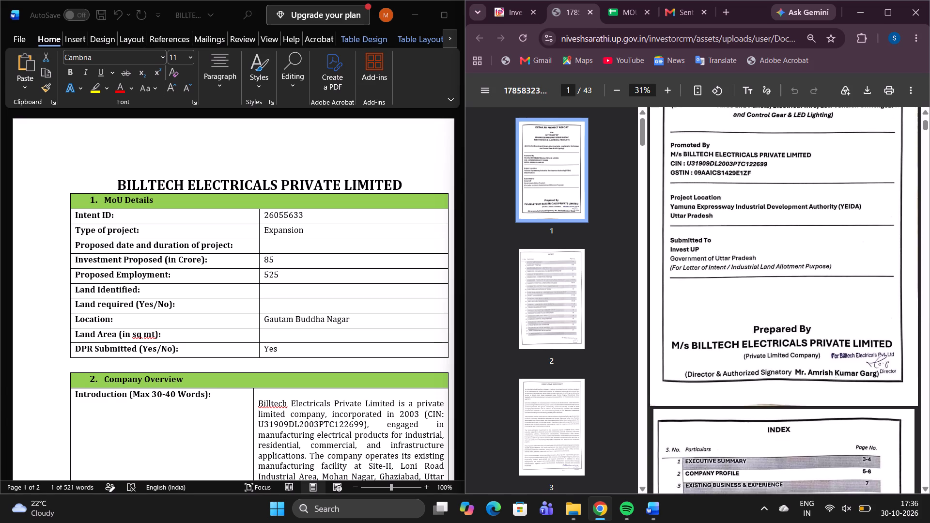
scroll(747, 369, "down", 5)
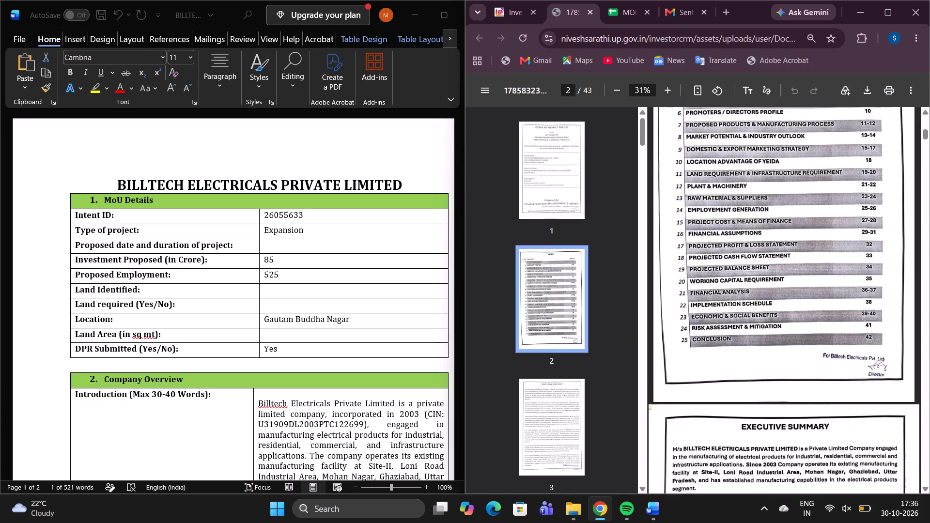
scroll(747, 369, "down", 3)
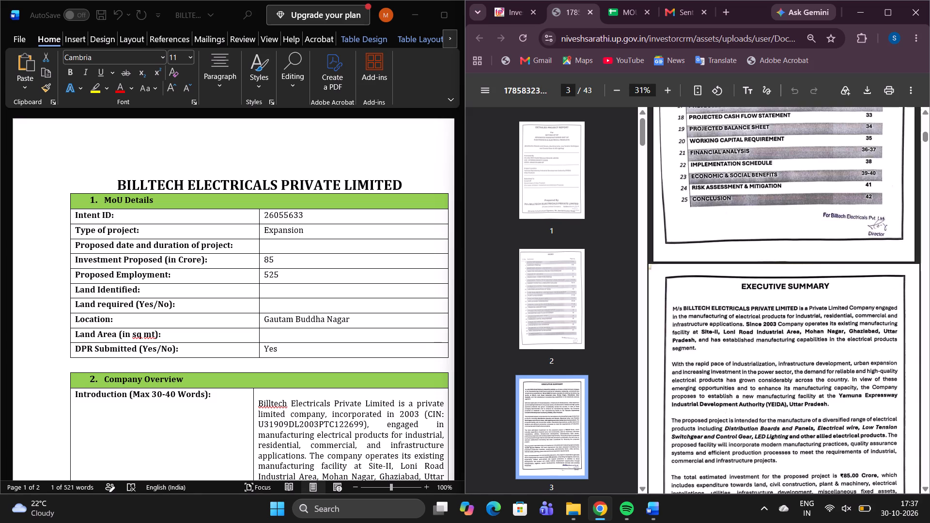
scroll(843, 397, "down", 1)
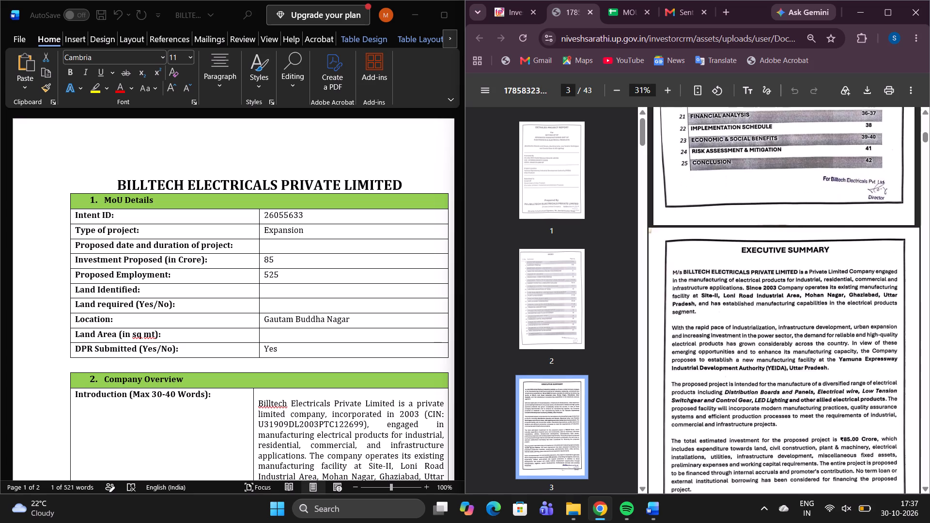
scroll(843, 397, "down", 2)
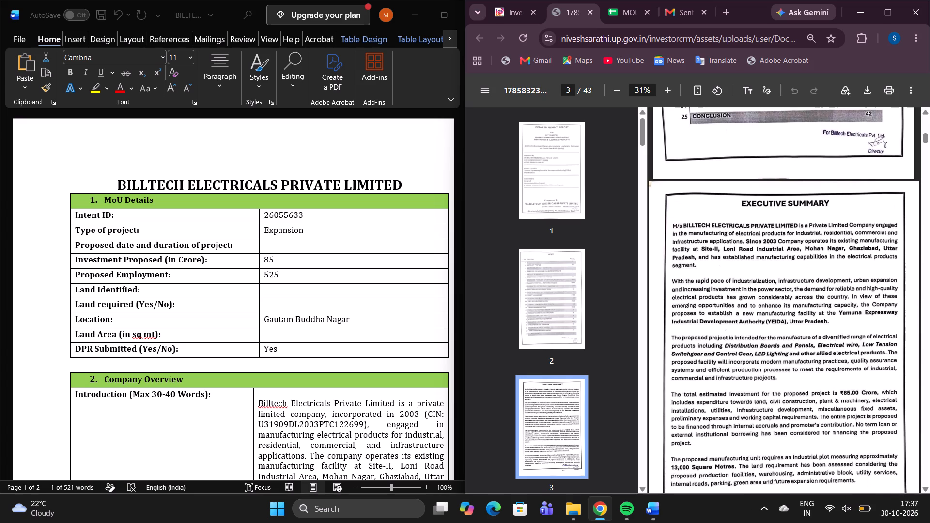
scroll(843, 397, "down", 2)
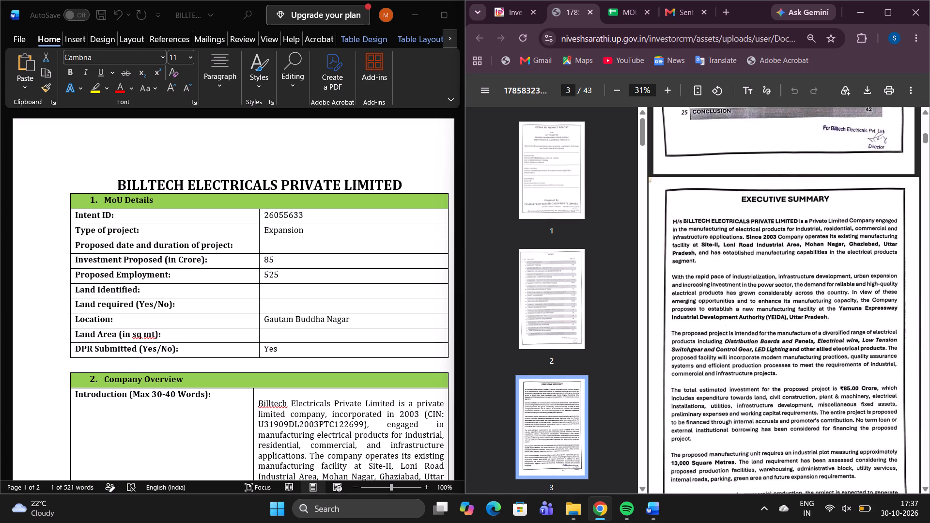
scroll(843, 397, "down", 3)
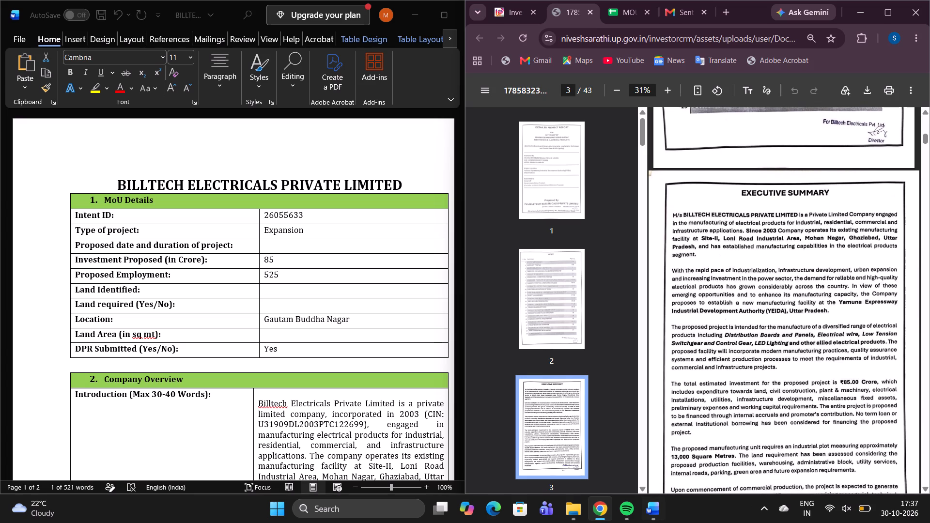
Copy the industrial plot area "13,000 Square Metres" from the Executive Summary of the project report.
left_click_drag(733, 457, 680, 455)
left_click_drag(680, 455, 673, 454)
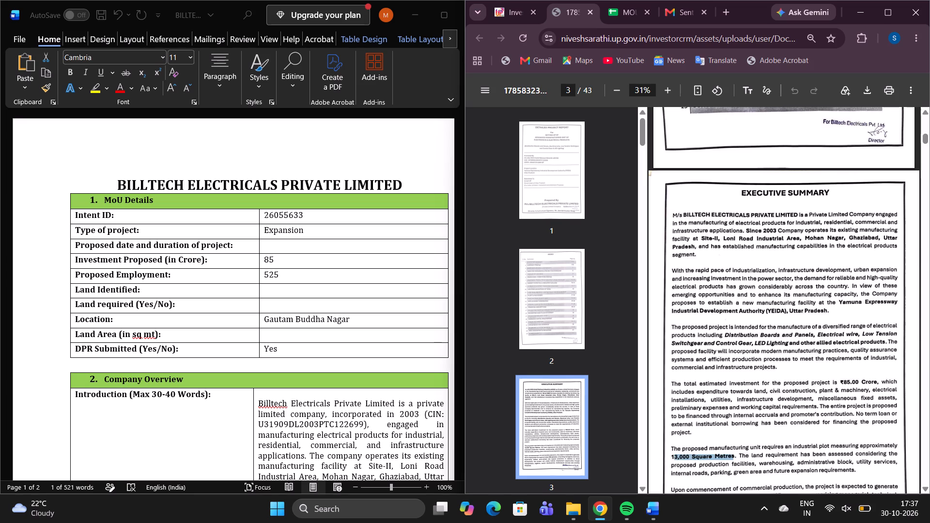
left_click(673, 456)
left_click_drag(673, 456, 726, 452)
left_click_drag(726, 452, 733, 455)
left_click_drag(733, 455, 662, 455)
key("ctrl+c")
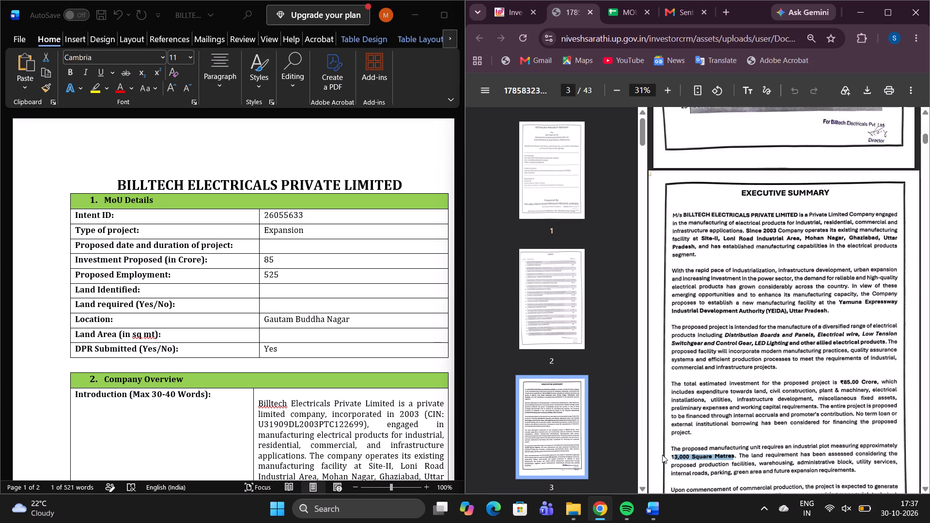
Paste the copied "13,000 Square Metres" into the Land Area (in sq mt) row of the Billtech one pager's MoU Details table.
left_click(281, 337)
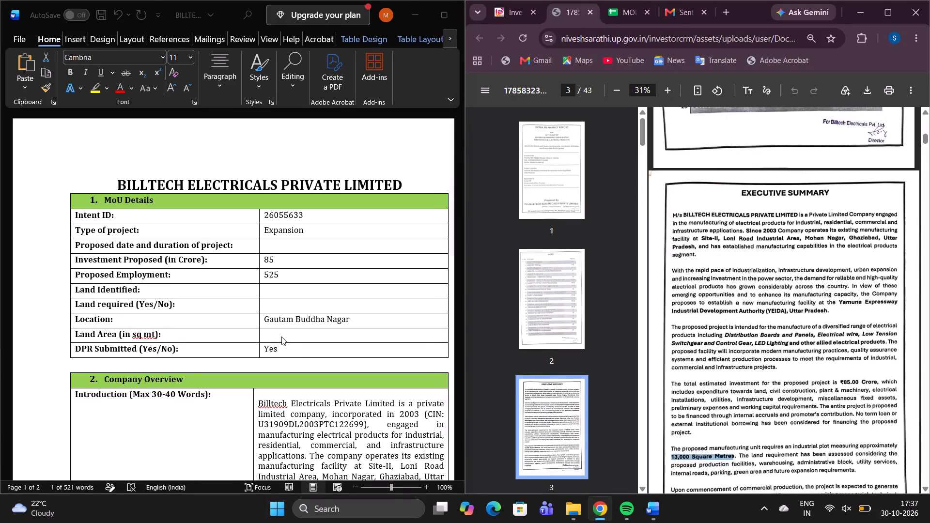
left_click(281, 337)
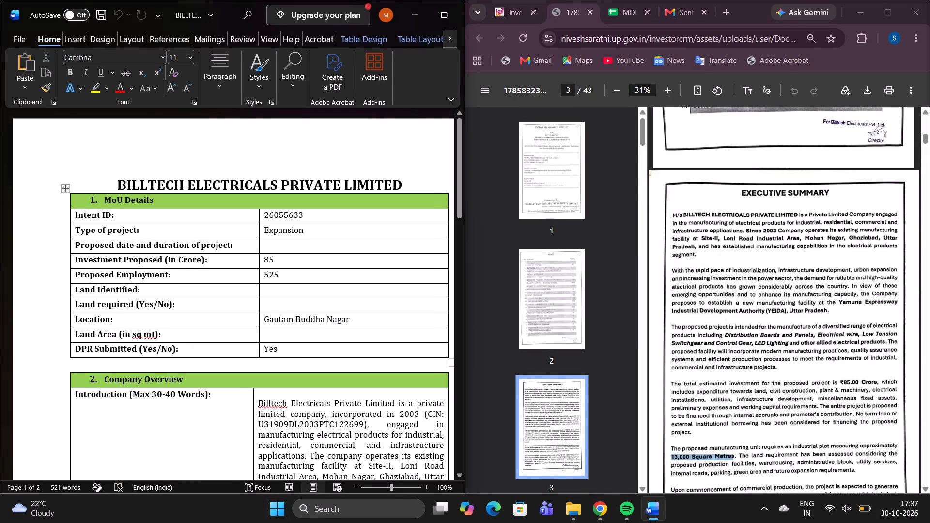
key("ctrl+v")
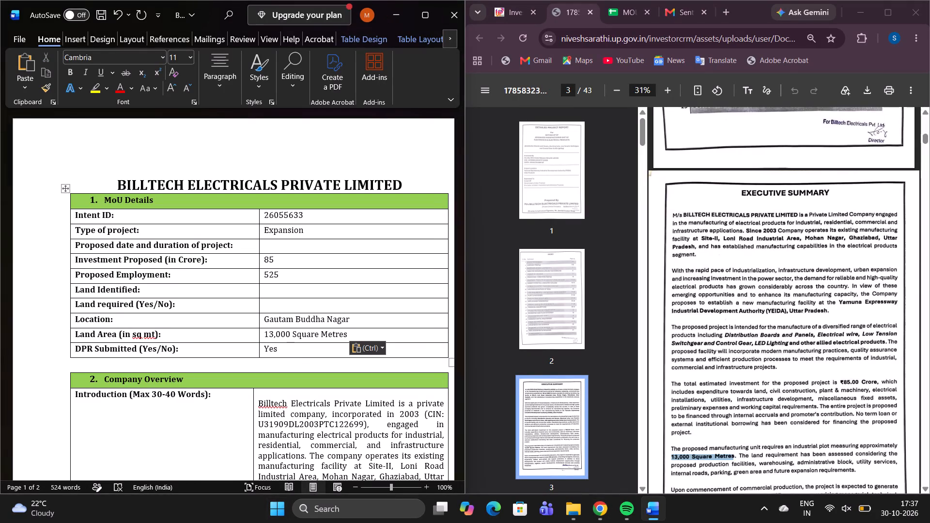
Check the project location in the report's Project Highlights and replace the Location entry in the MoU Details table with YEIDA.
scroll(829, 375, "down", 1)
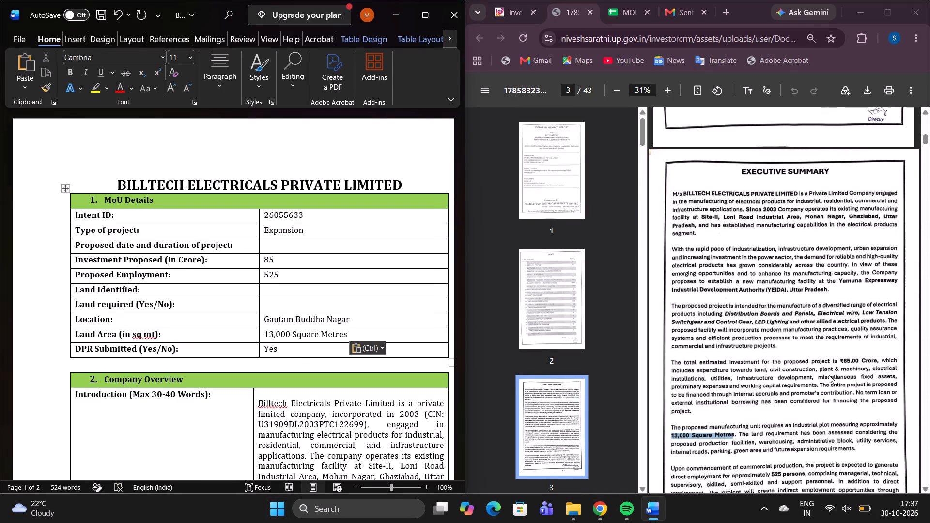
scroll(829, 375, "down", 2)
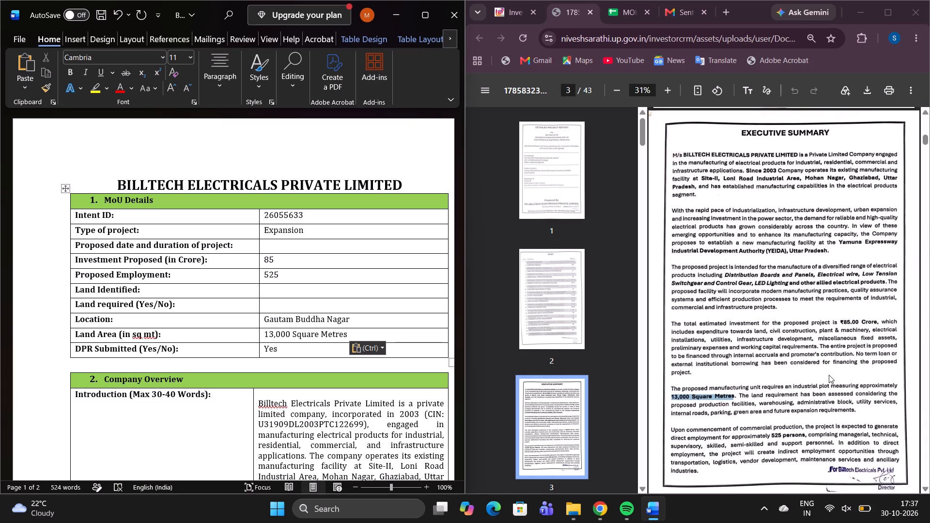
scroll(829, 375, "down", 4)
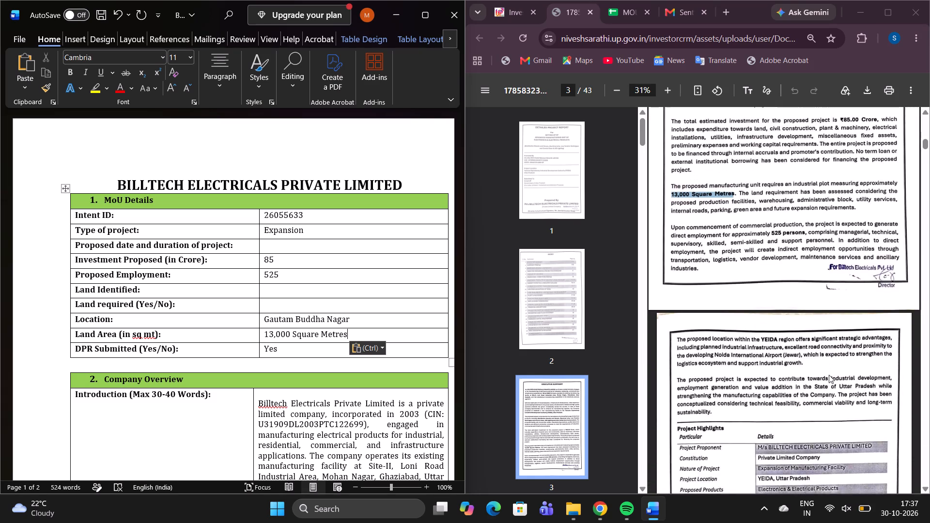
scroll(829, 375, "down", 1)
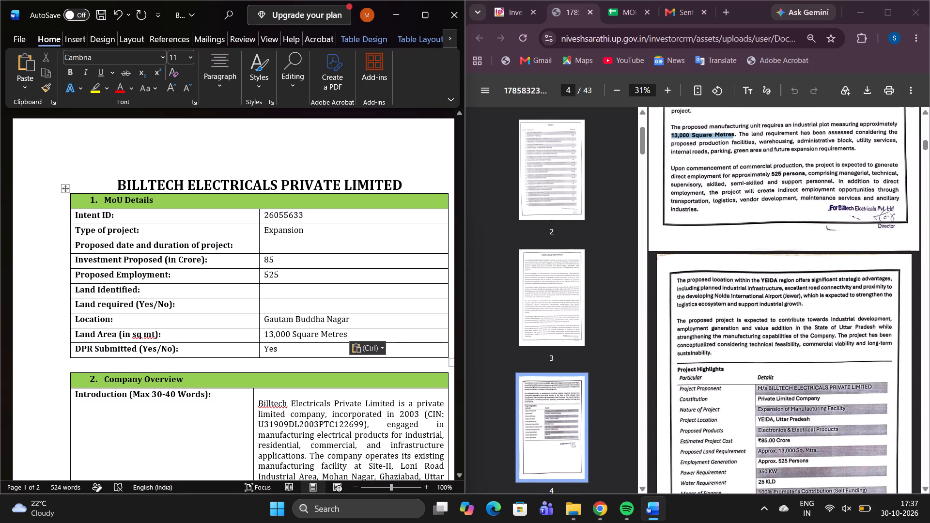
left_click_drag(357, 322, 279, 322)
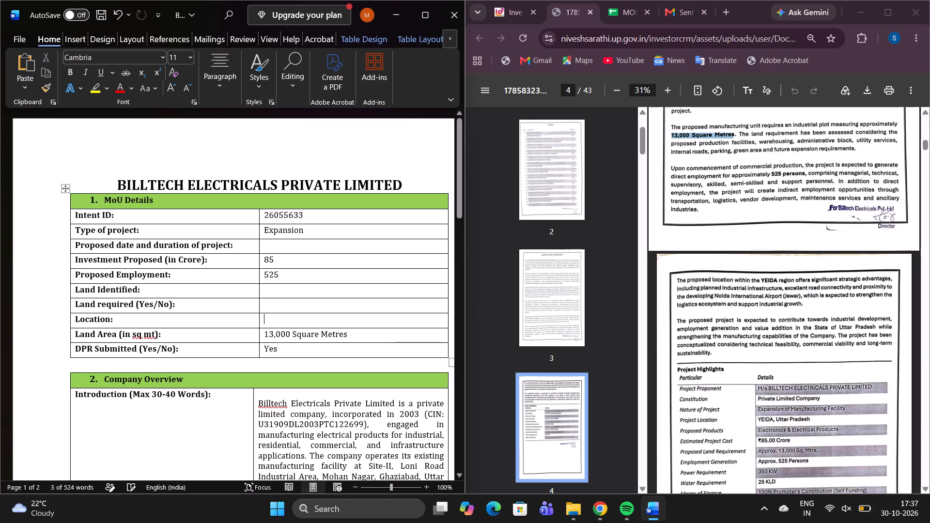
key("y")
type("EIDA")
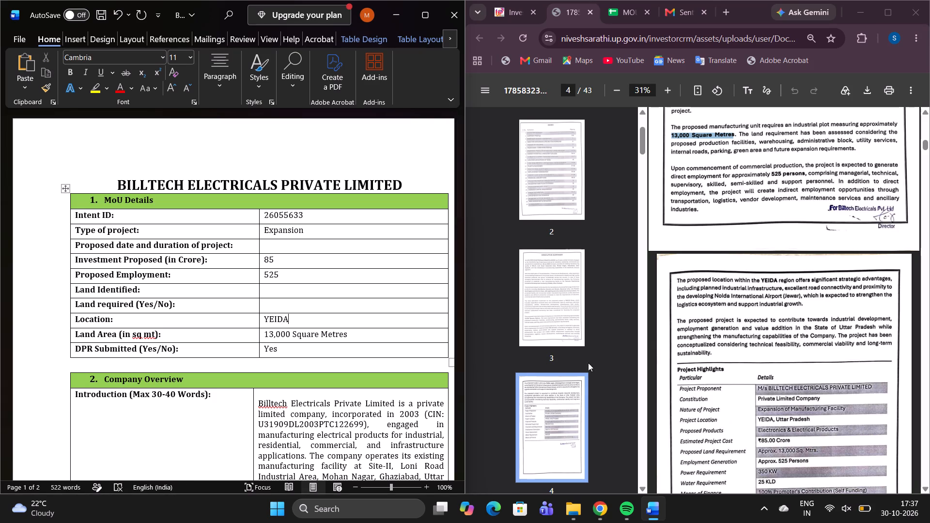
Continue reading the project report from the Project Highlights table for the MoU details still missing.
scroll(806, 412, "down", 1)
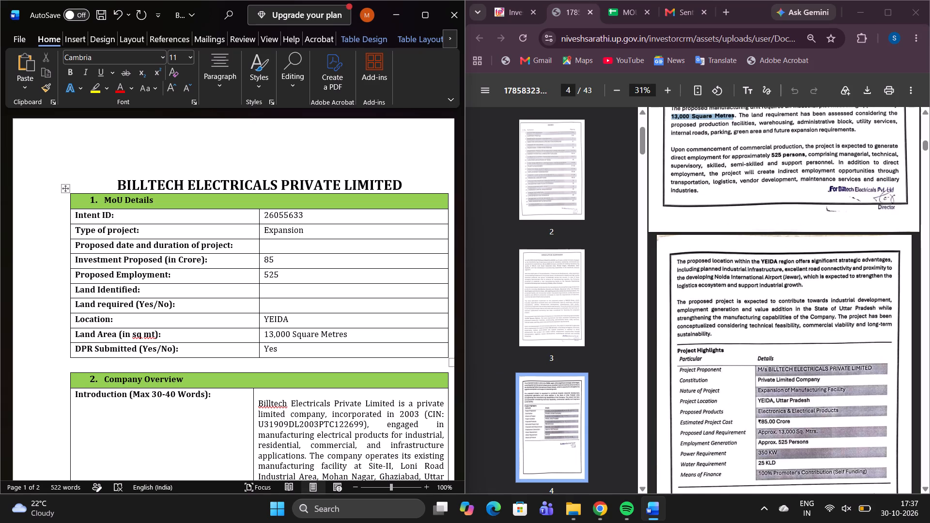
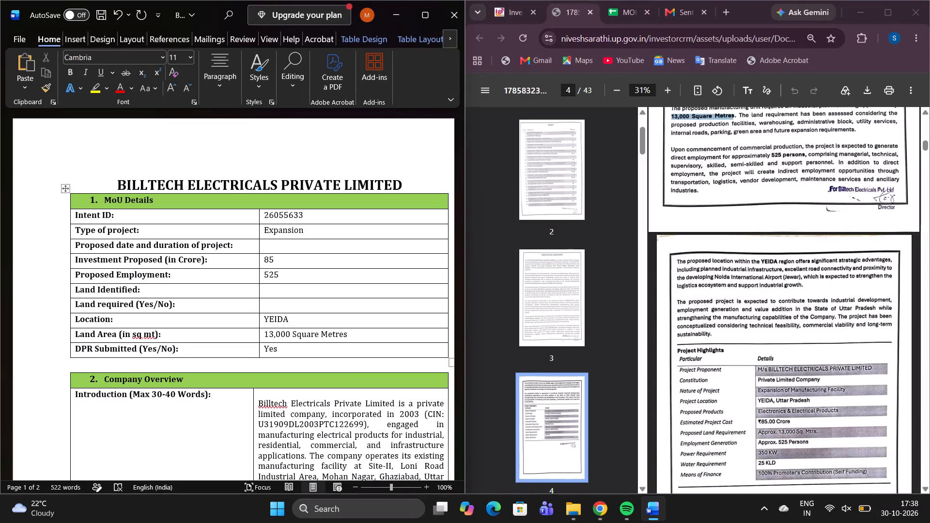
Read the Company Profile section of the project report through to the Corporate Information table for details needed in the one pager.
scroll(762, 375, "down", 3)
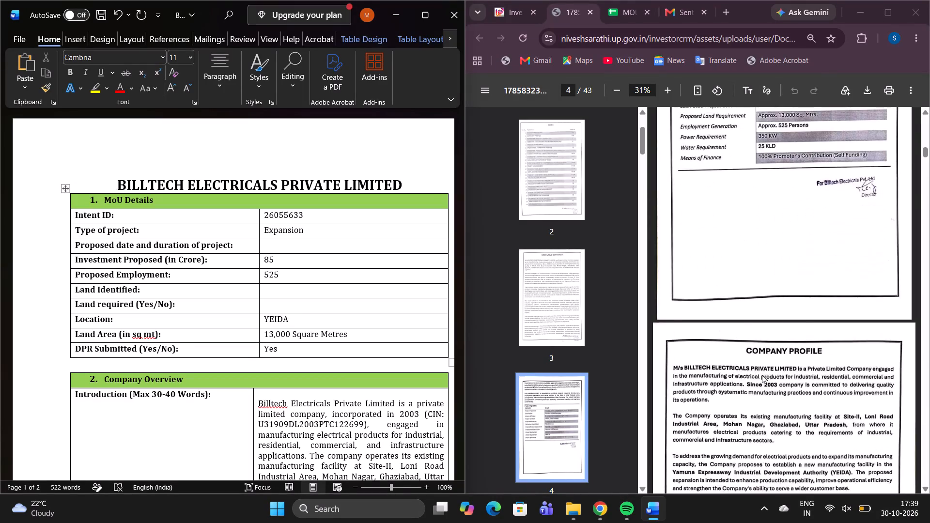
scroll(762, 375, "down", 2)
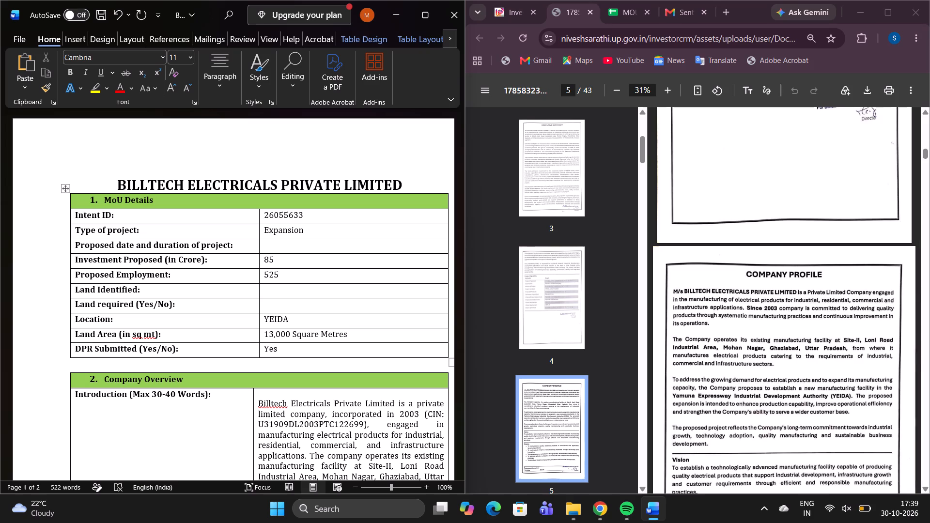
scroll(820, 319, "down", 1)
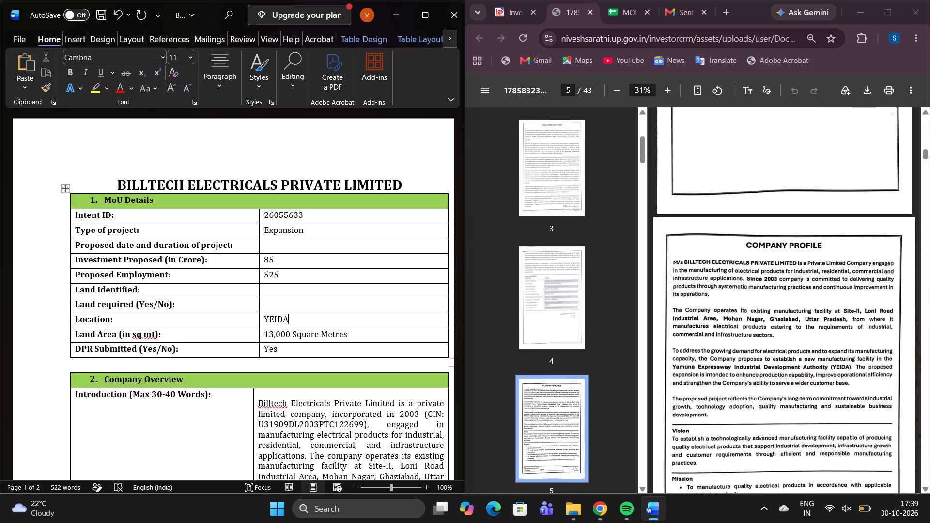
scroll(820, 319, "down", 1)
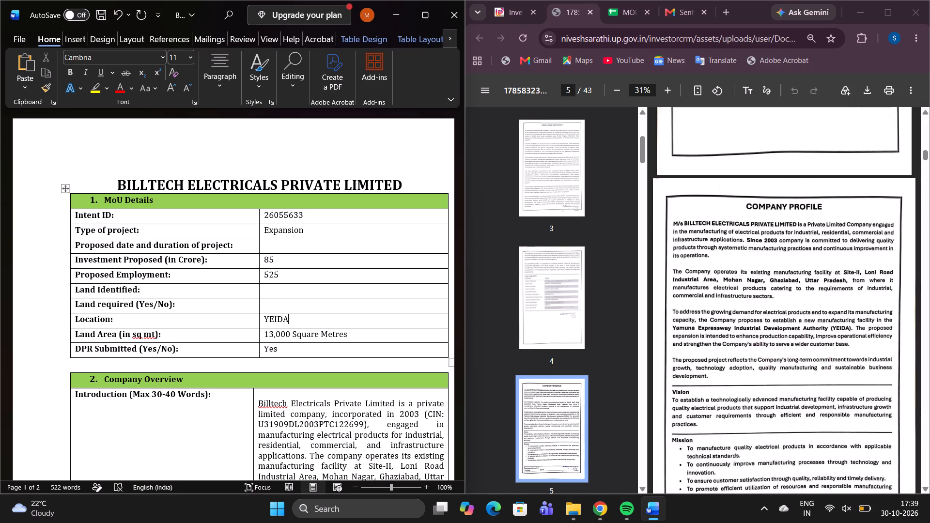
scroll(820, 319, "down", 1)
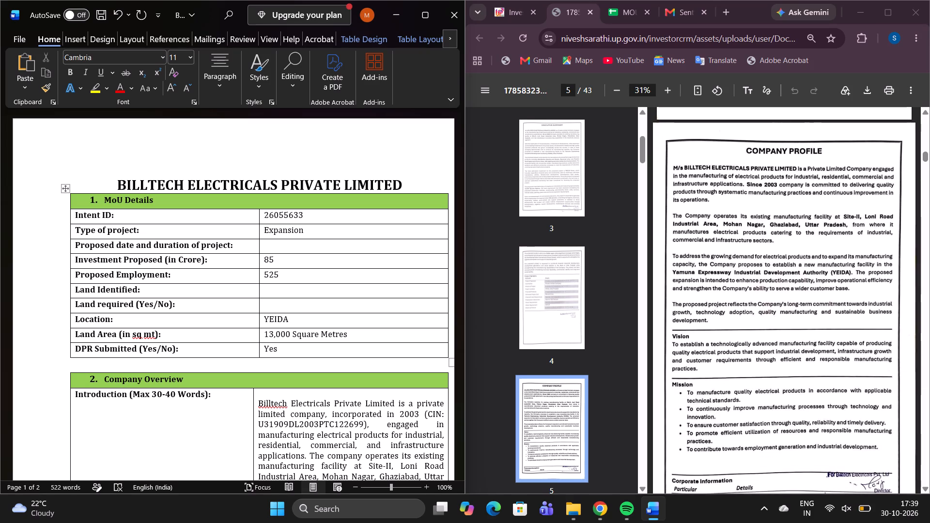
scroll(801, 372, "down", 3)
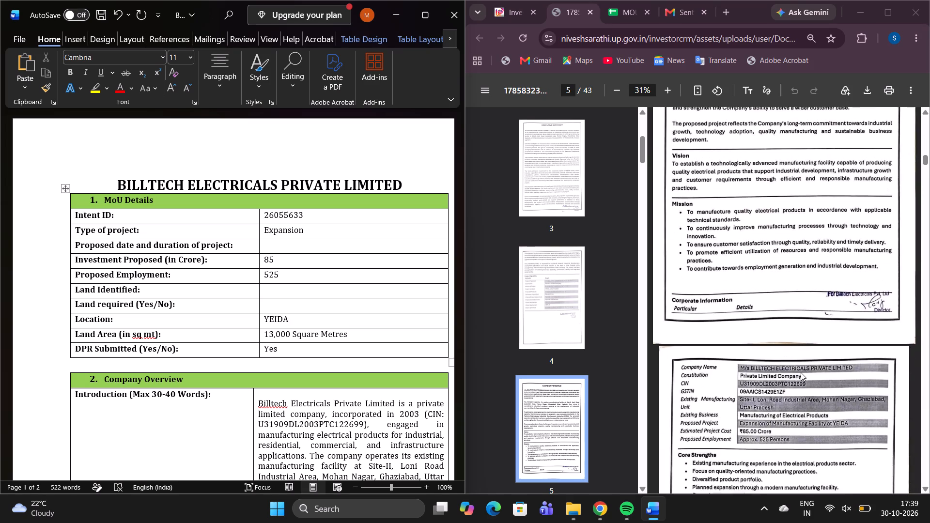
scroll(801, 372, "down", 1)
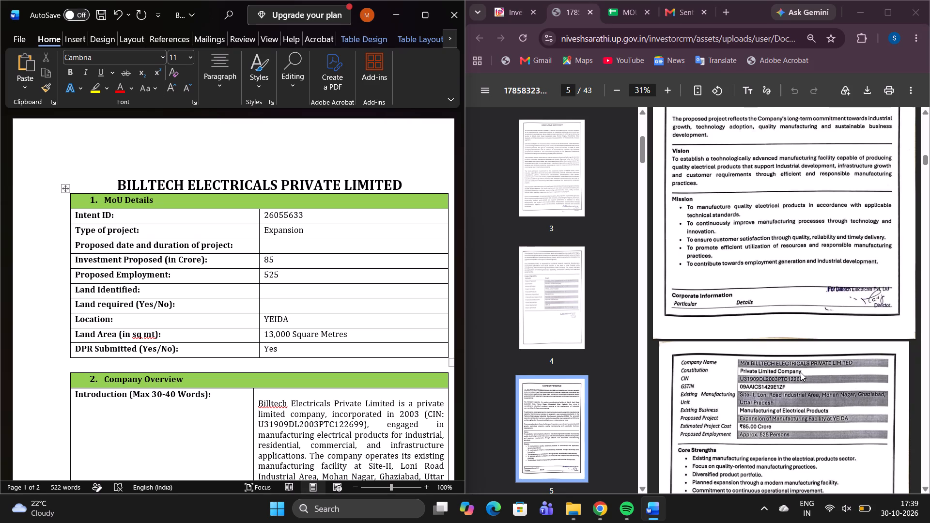
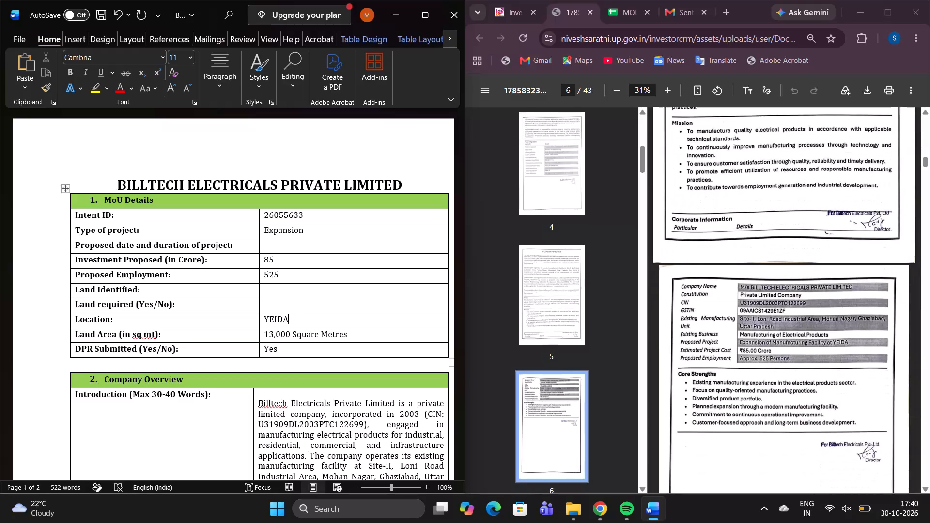
Read the project report's Existing Business & Experience and Need for Expansion & Project Background sections for details missing from the one pager.
scroll(761, 410, "down", 4)
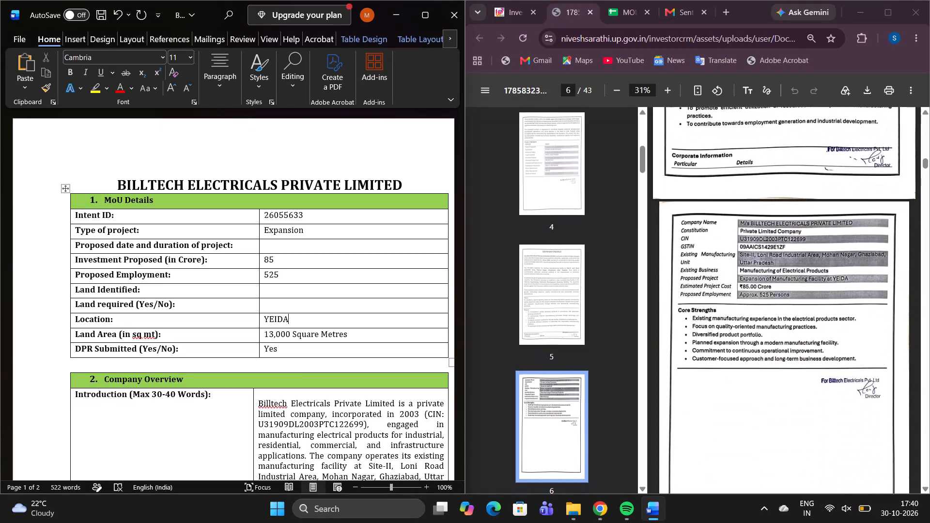
scroll(761, 410, "down", 5)
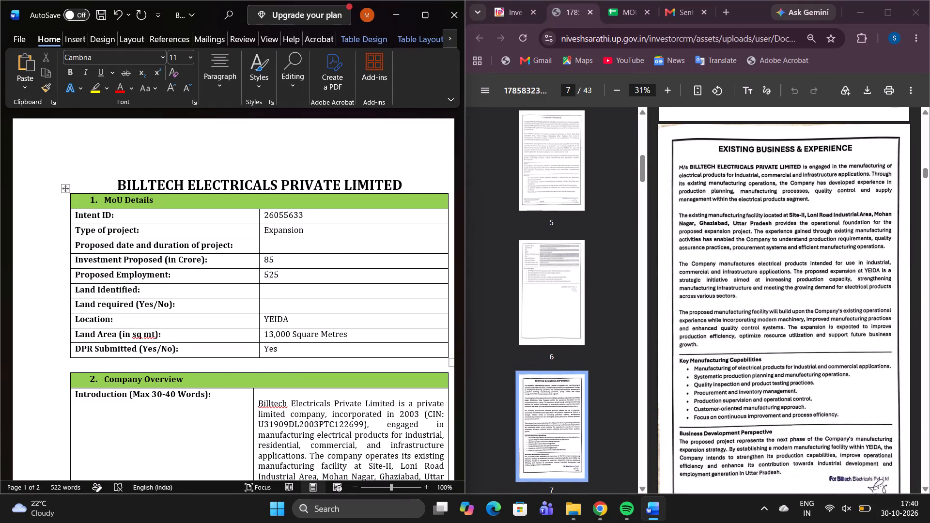
scroll(761, 410, "down", 5)
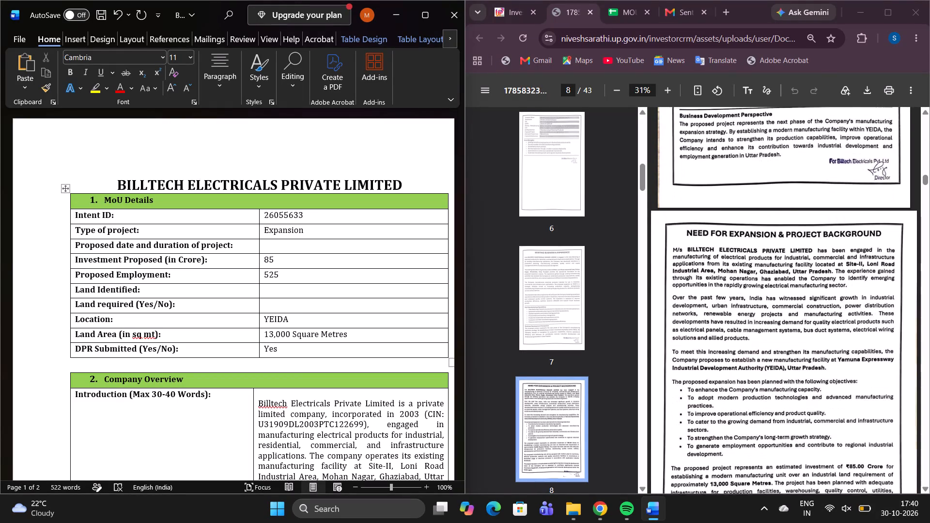
scroll(761, 410, "down", 2)
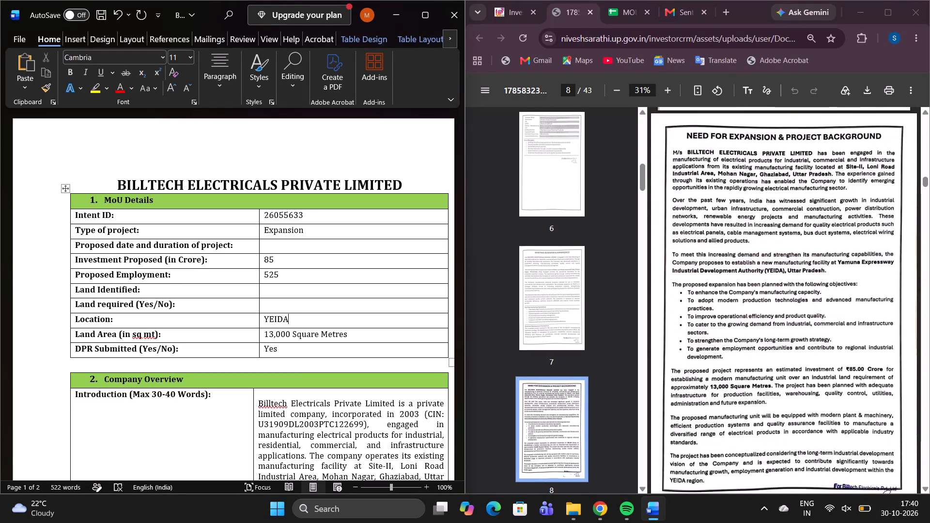
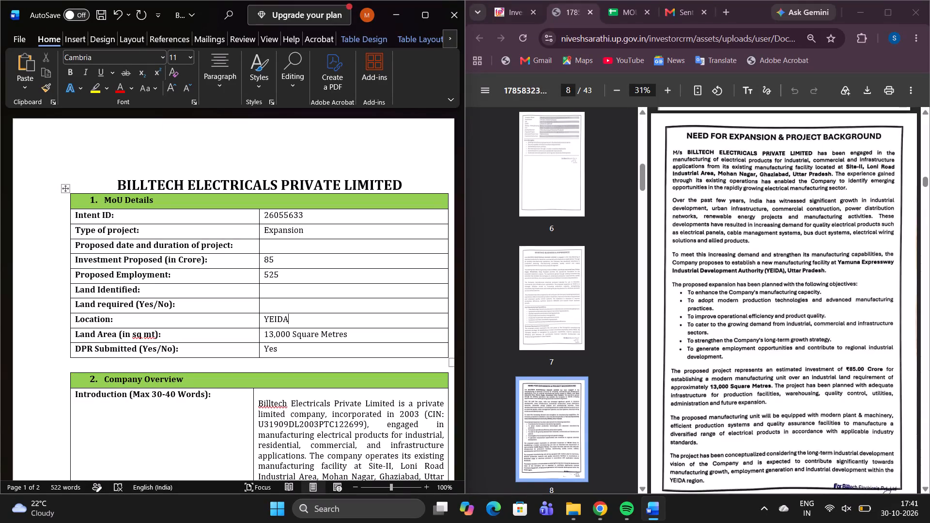
Examine the project report's Project at a Glance section for details missing from the one pager's MoU table.
scroll(793, 328, "down", 3)
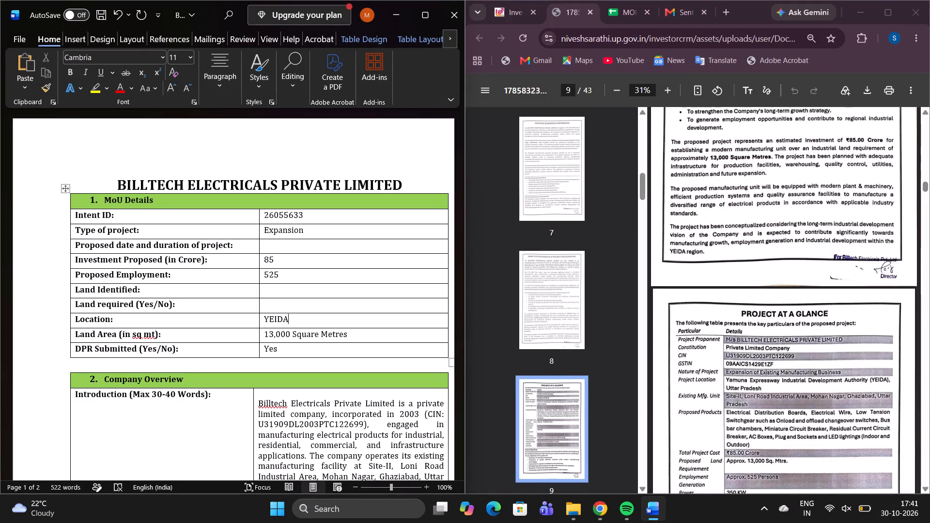
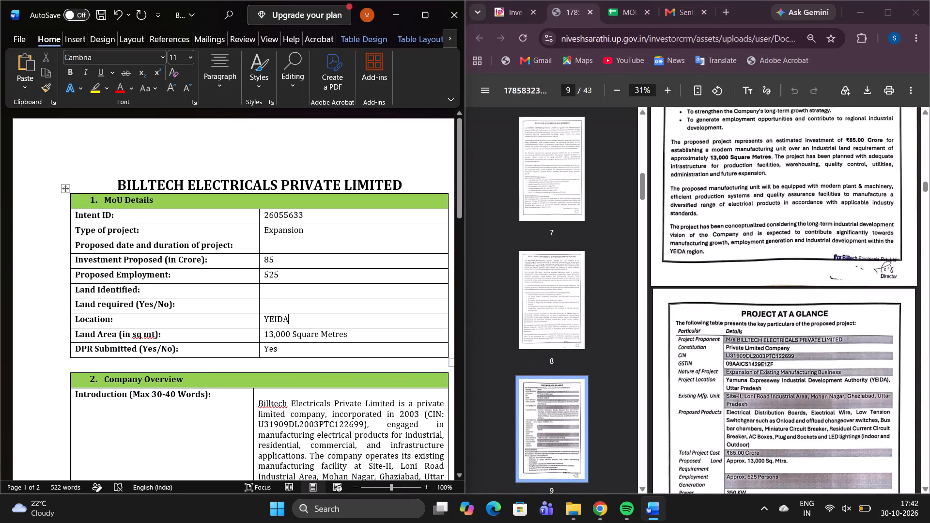
In the company introduction, add a space before the website link and move the Website entry onto its own line.
scroll(284, 280, "down", 1)
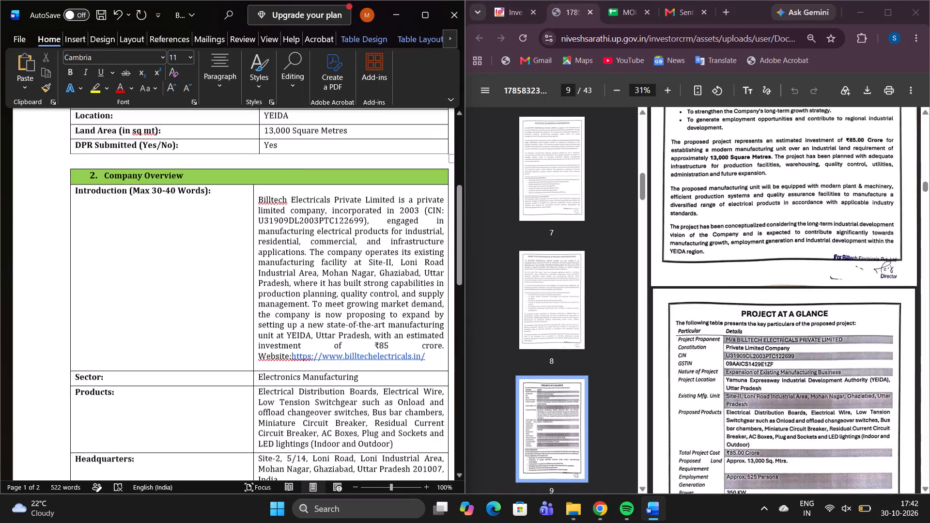
scroll(284, 280, "down", 1)
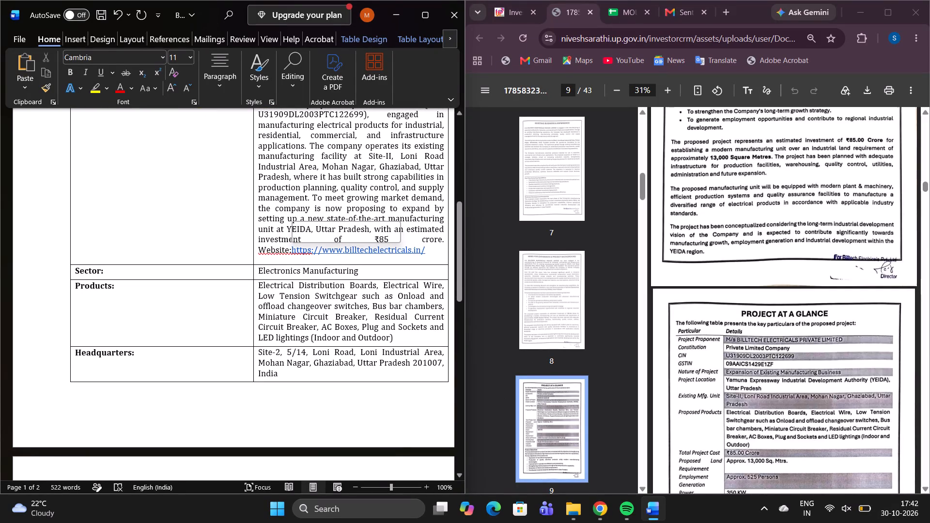
left_click(292, 253)
key("space")
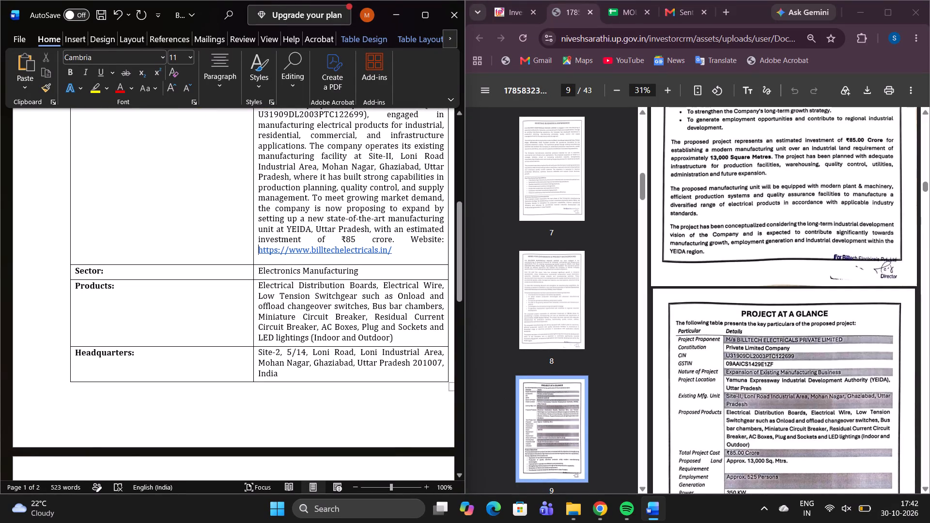
left_click(404, 234)
left_click(404, 234)
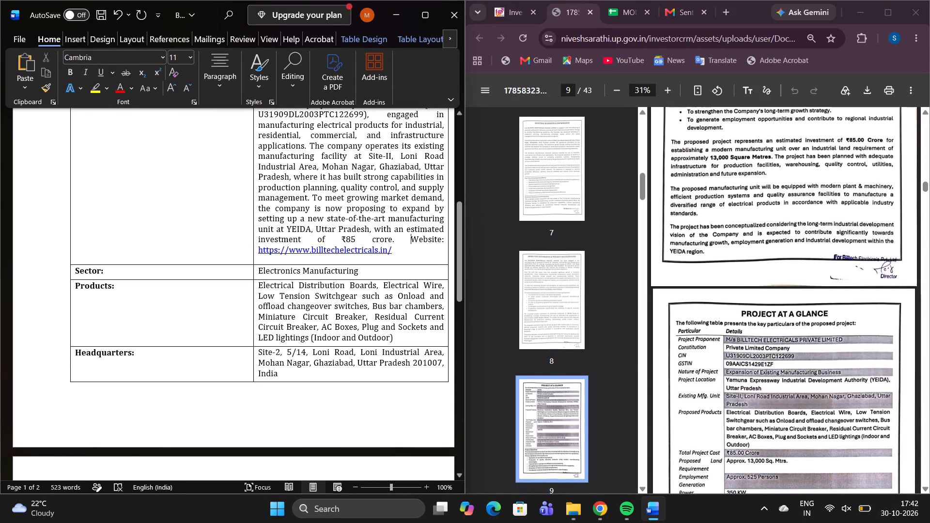
key("Return")
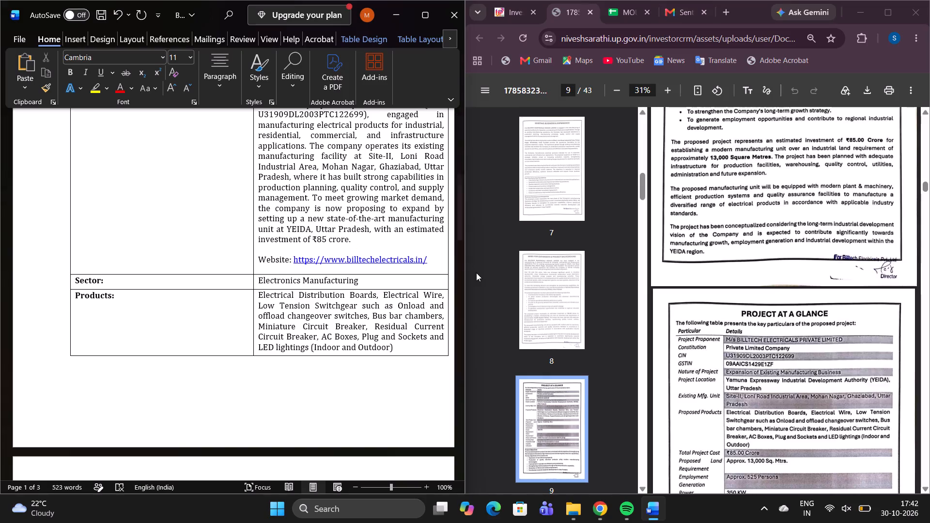
Delete the empty Designation line from the Key Executives section.
scroll(272, 353, "down", 2)
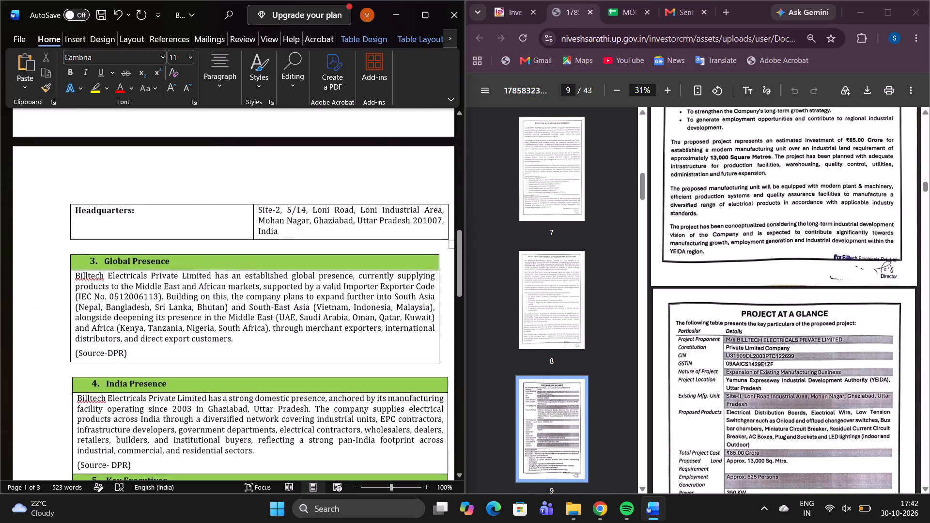
scroll(272, 353, "down", 1)
scroll(272, 353, "up", 1)
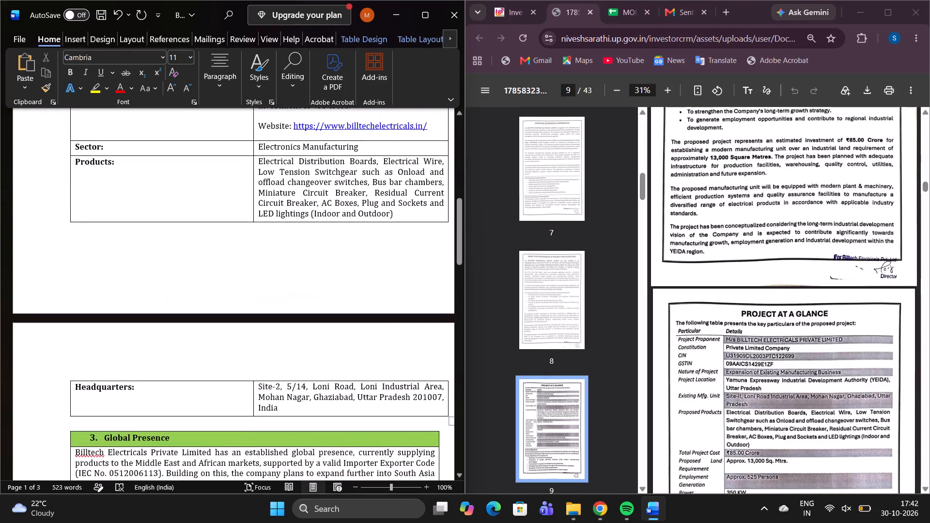
scroll(272, 353, "down", 2)
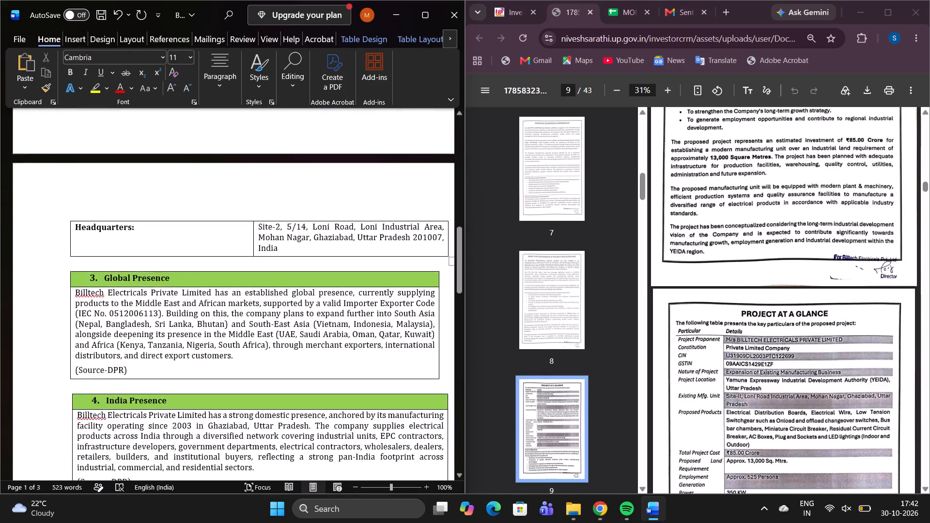
scroll(272, 353, "down", 2)
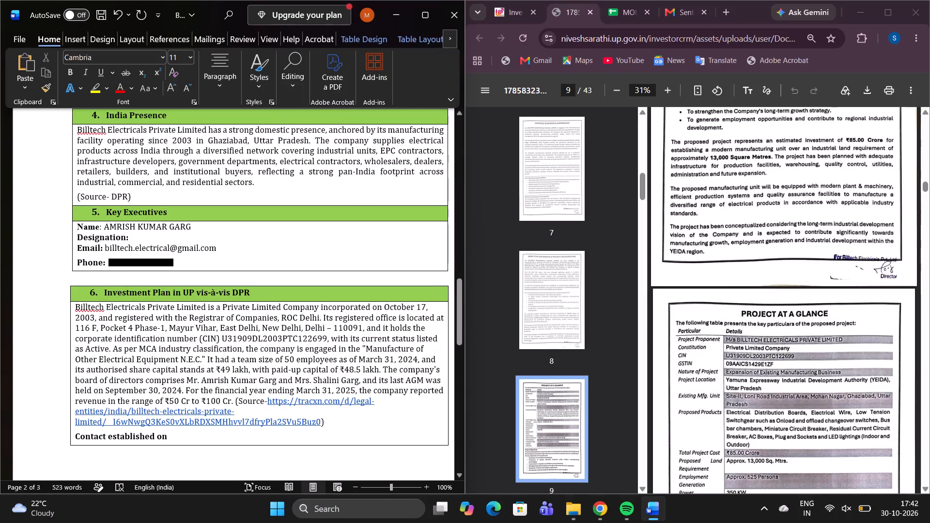
left_click_drag(135, 238, 72, 233)
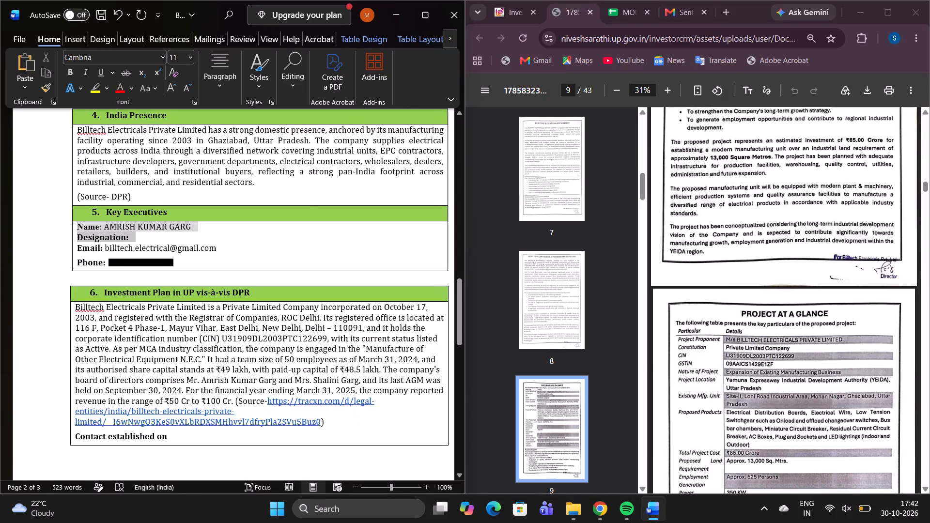
left_click_drag(72, 233, 72, 235)
key("BackSpace")
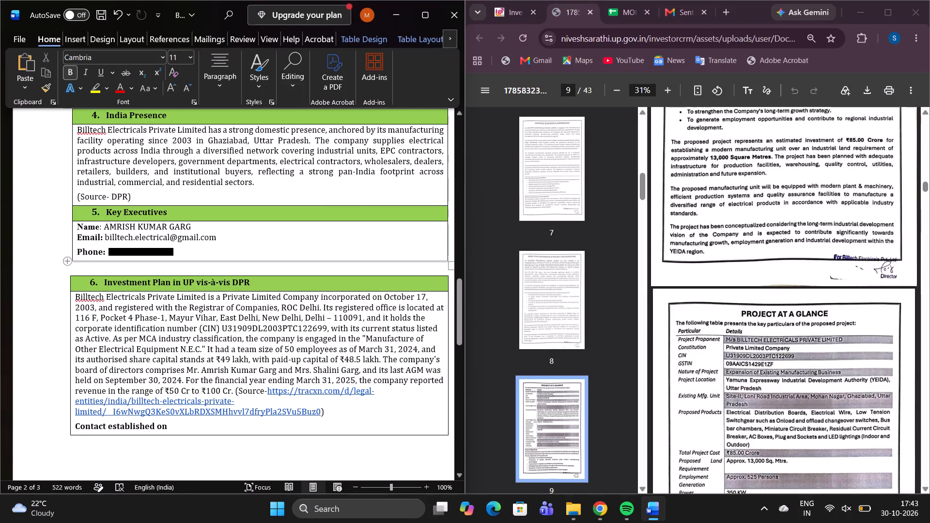
Delete the "Contact established on" line and its leftover blank line at the end of the Investment Plan section.
left_click_drag(171, 423, 108, 418)
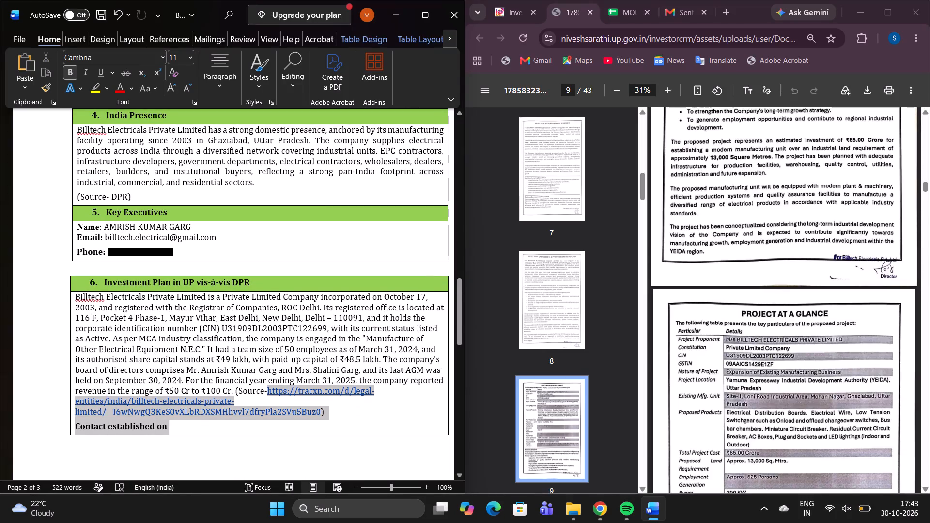
left_click_drag(108, 418, 72, 433)
key("BackSpace")
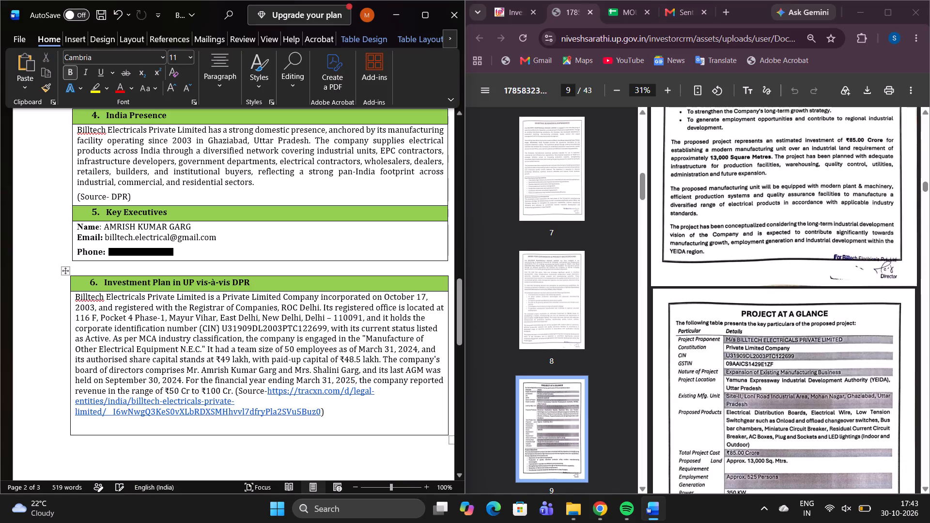
key("BackSpace")
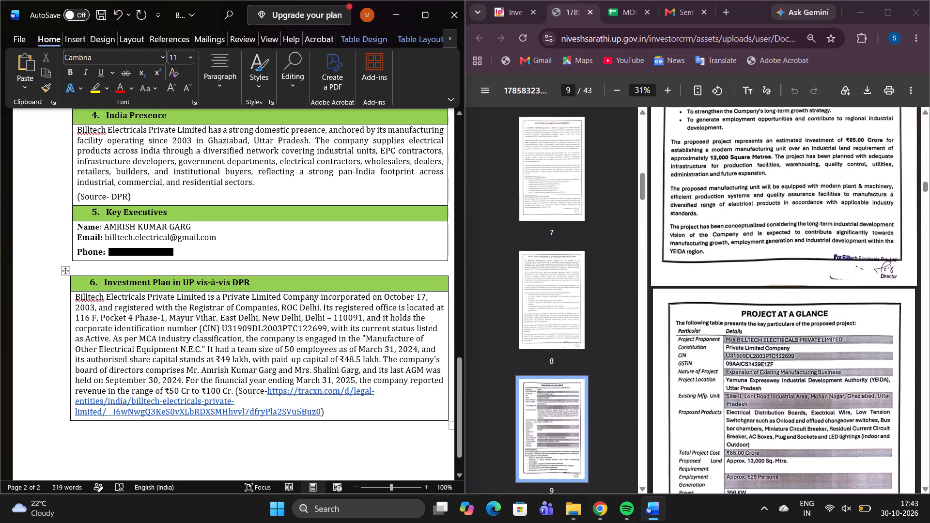
Return to the top of the one pager and save the document.
scroll(201, 330, "up", 6)
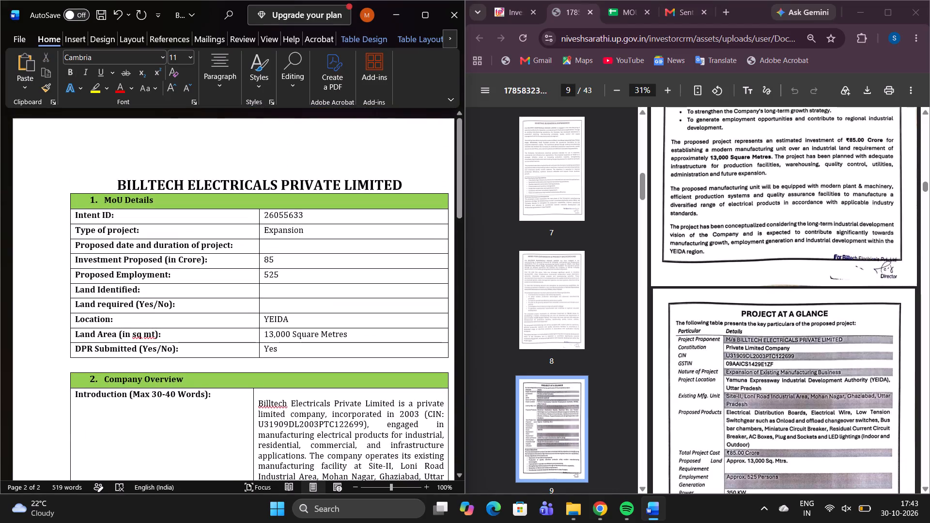
key("ctrl+s")
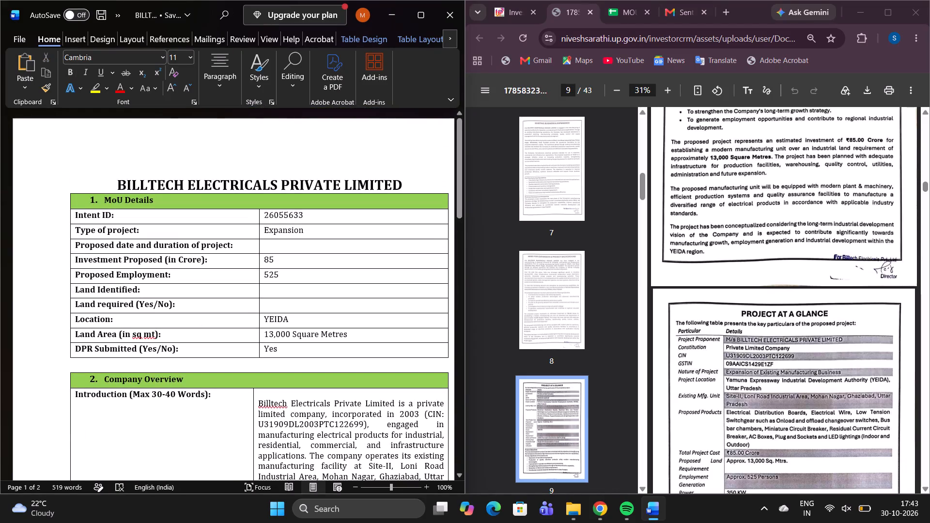
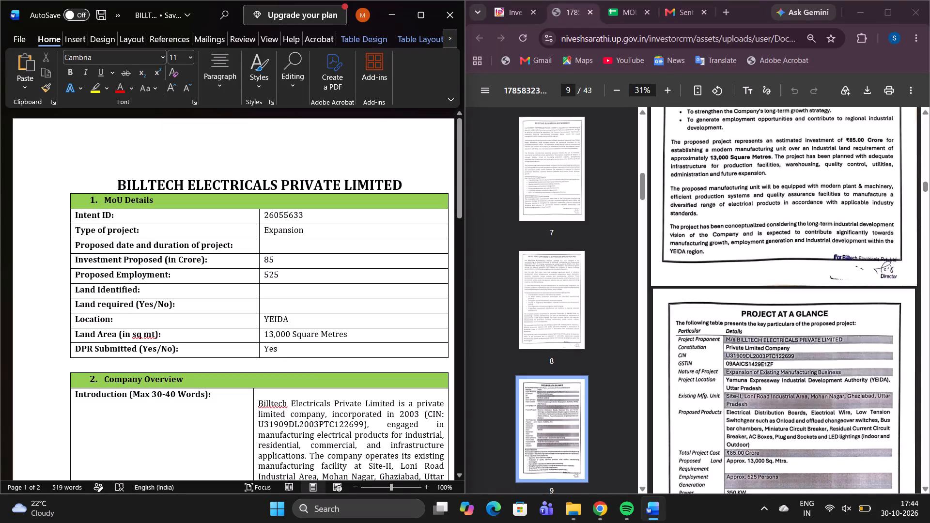
Review the report's Project at a Glance and Promoters / Directors Profile pages, and the one pager's Key Executives section.
scroll(772, 370, "down", 2)
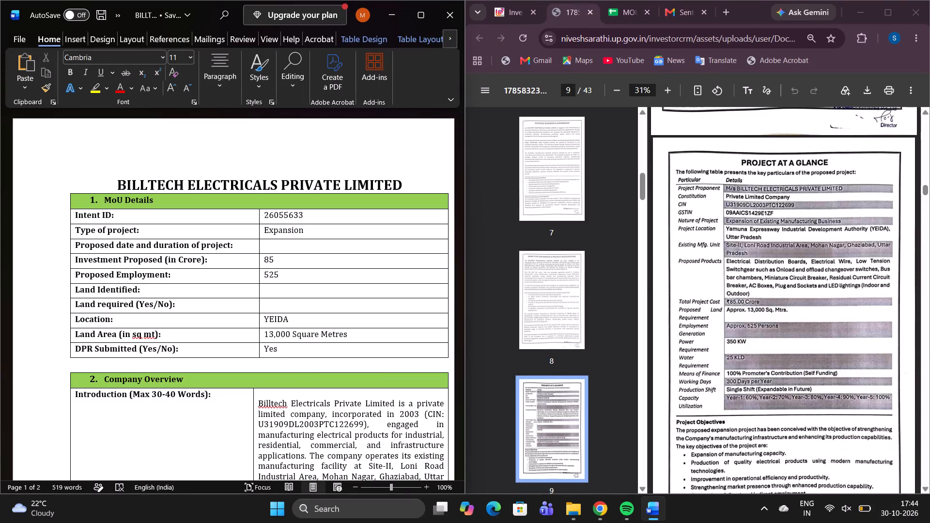
scroll(772, 370, "down", 3)
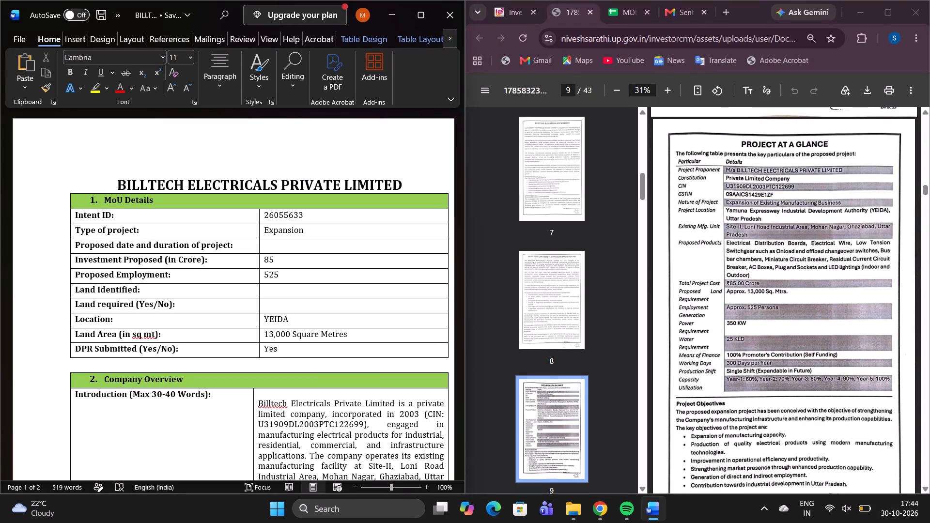
scroll(772, 370, "down", 3)
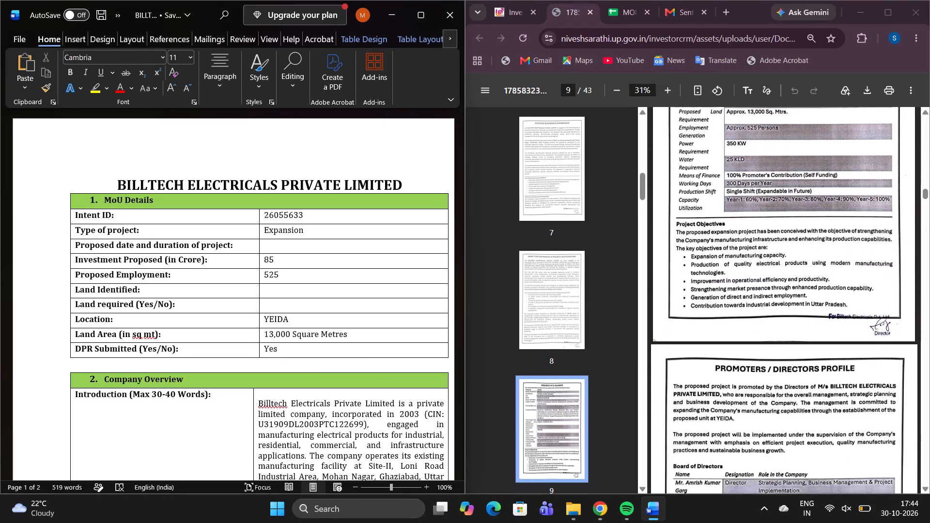
scroll(772, 370, "down", 3)
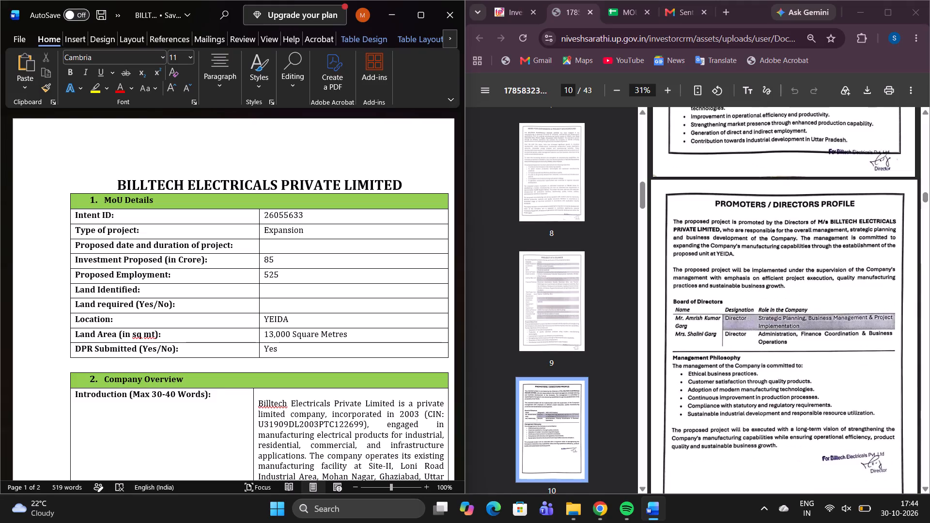
scroll(283, 348, "down", 10)
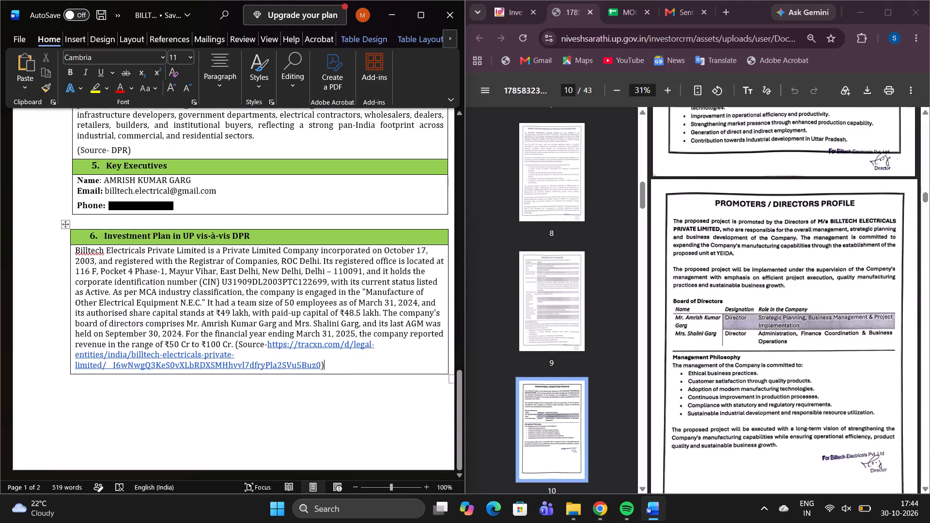
scroll(283, 348, "down", 1)
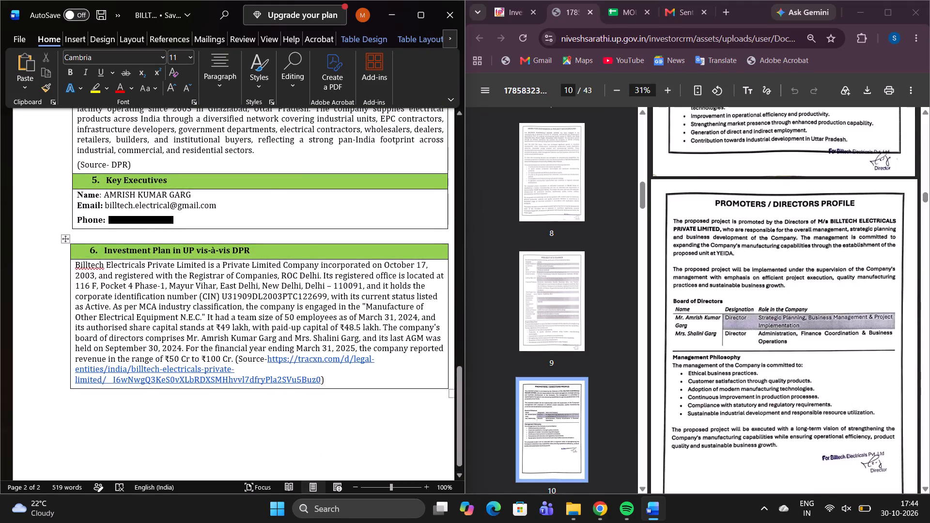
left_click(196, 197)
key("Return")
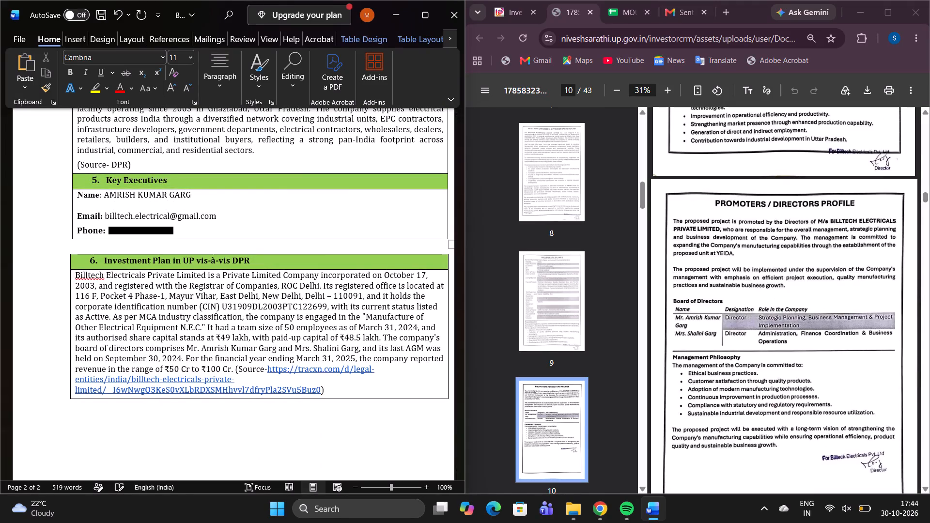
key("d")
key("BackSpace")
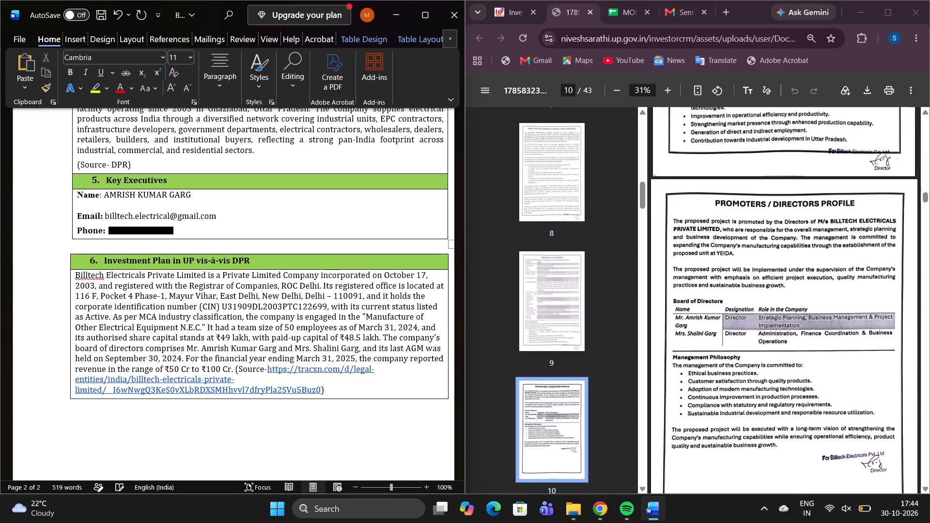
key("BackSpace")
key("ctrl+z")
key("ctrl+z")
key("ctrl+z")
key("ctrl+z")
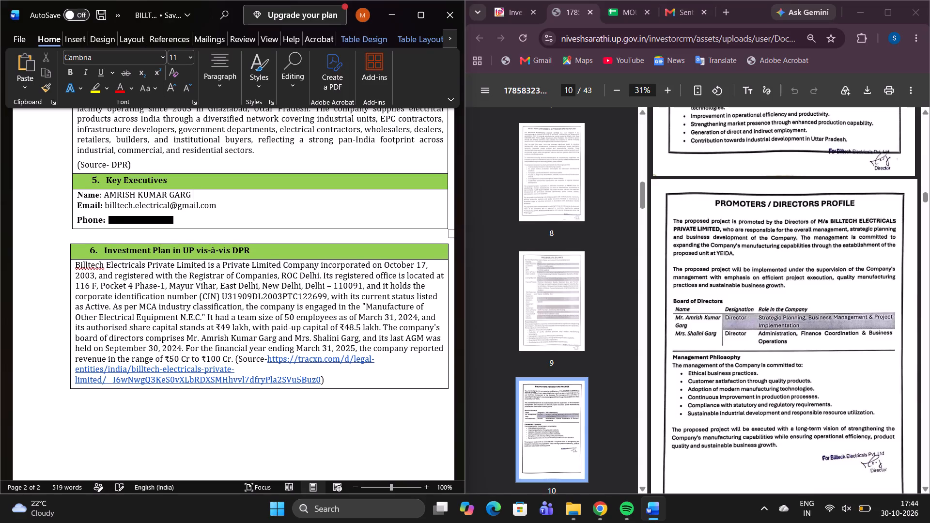
Undo the earlier deletions back to the removal of the Designation line in Key Executives.
key("ctrl+z")
key("ctrl+z")
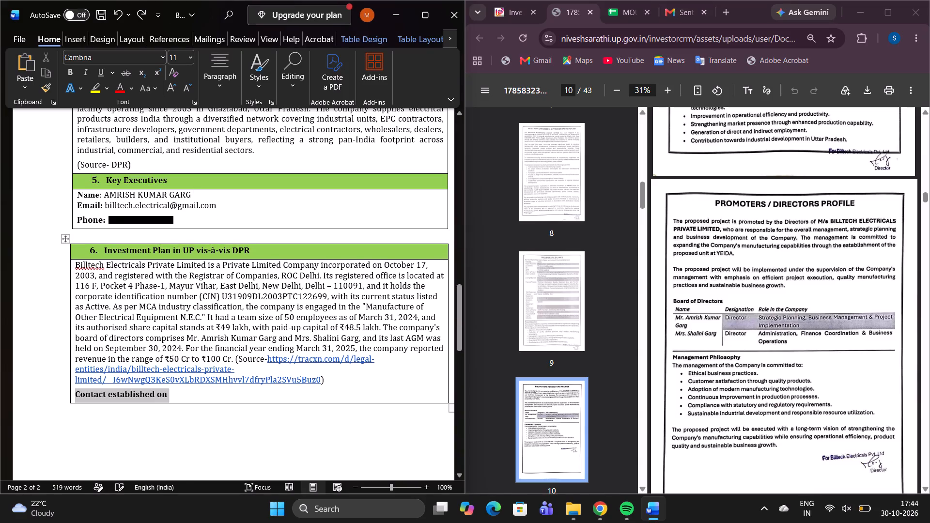
key("ctrl+z")
Enter Director as the designation in Key Executives and remove the bold formatting from that word.
left_click(187, 203)
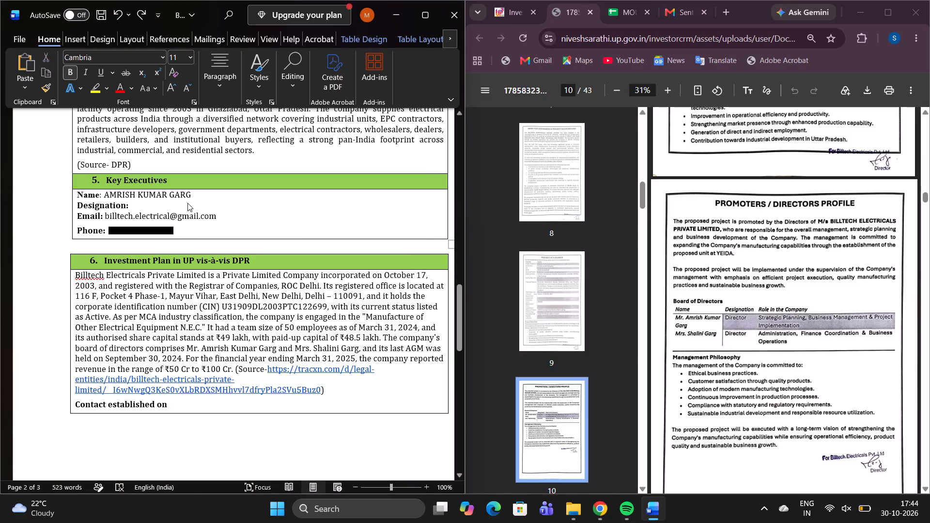
key("d")
type("irector")
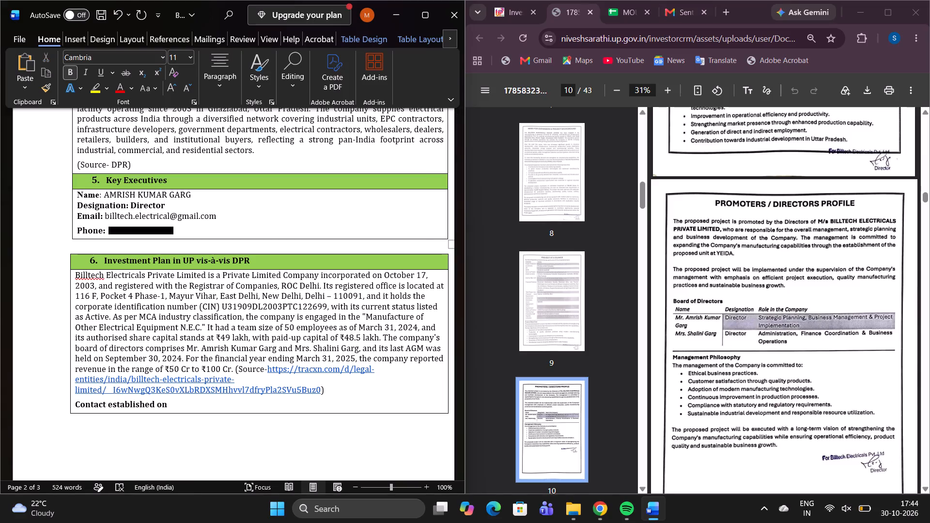
left_click_drag(132, 204, 164, 204)
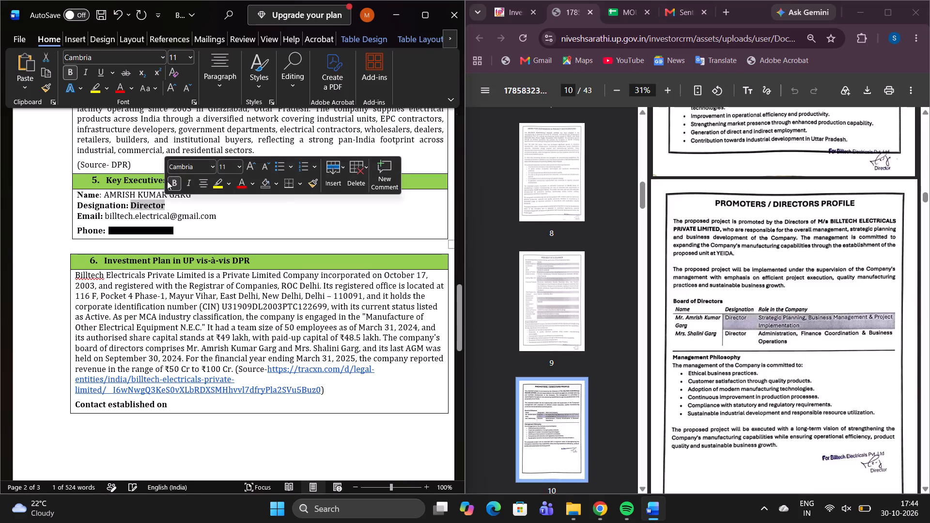
left_click(173, 182)
Delete the "Contact established on" line and its leftover blank line at the end of the Investment Plan section.
left_click_drag(172, 407, 81, 410)
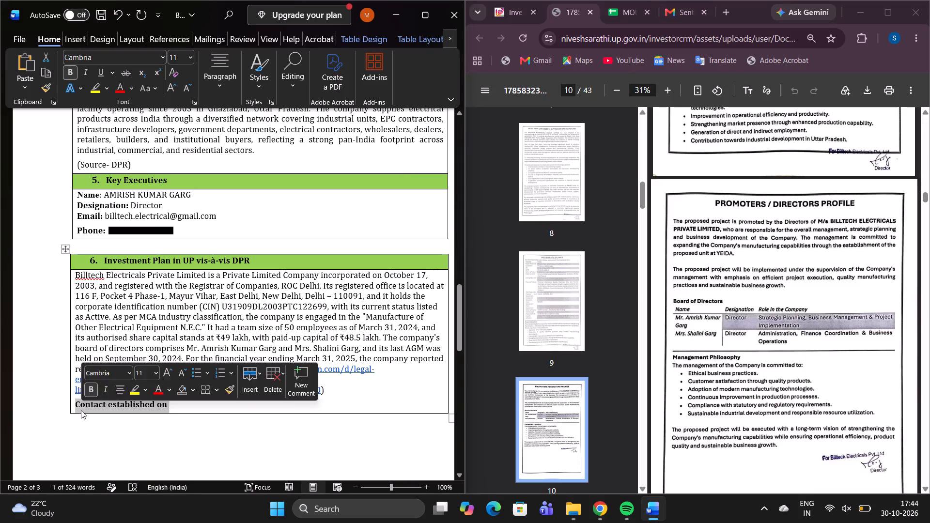
key("BackSpace")
key("BackSpace")
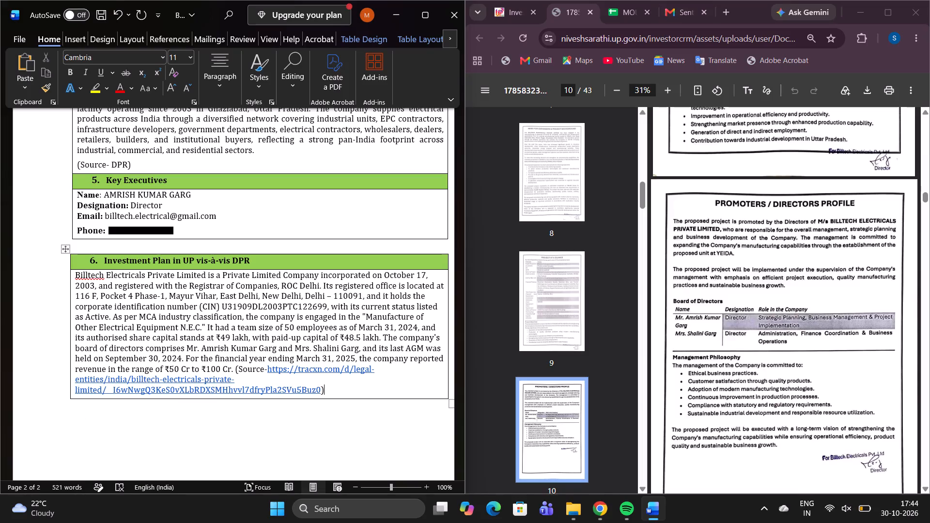
Save the Billtech Electricals one pager, return to its top and close the document.
key("ctrl+s")
scroll(180, 283, "up", 9)
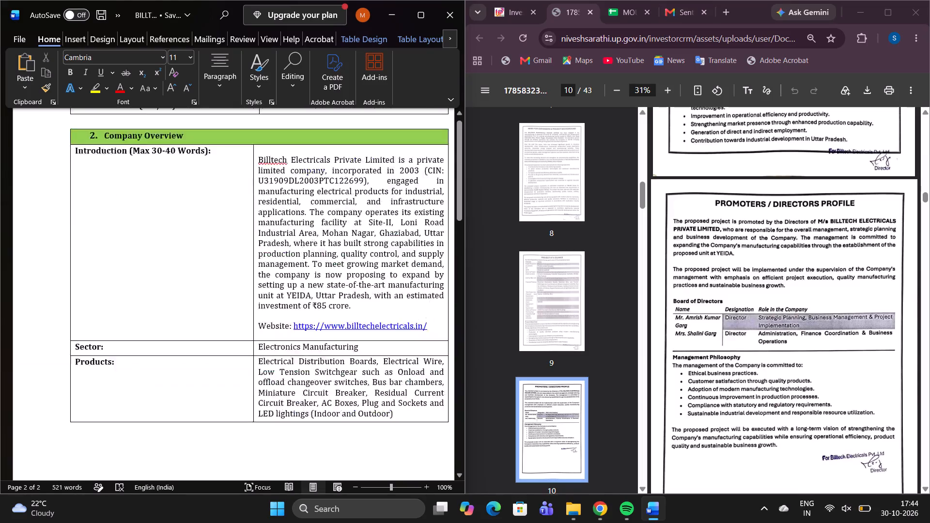
scroll(180, 283, "up", 11)
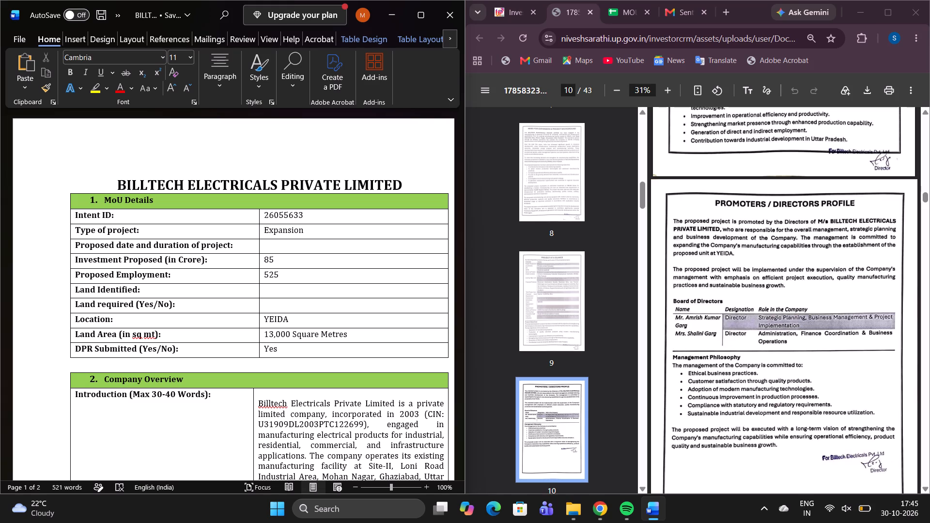
left_click(458, 15)
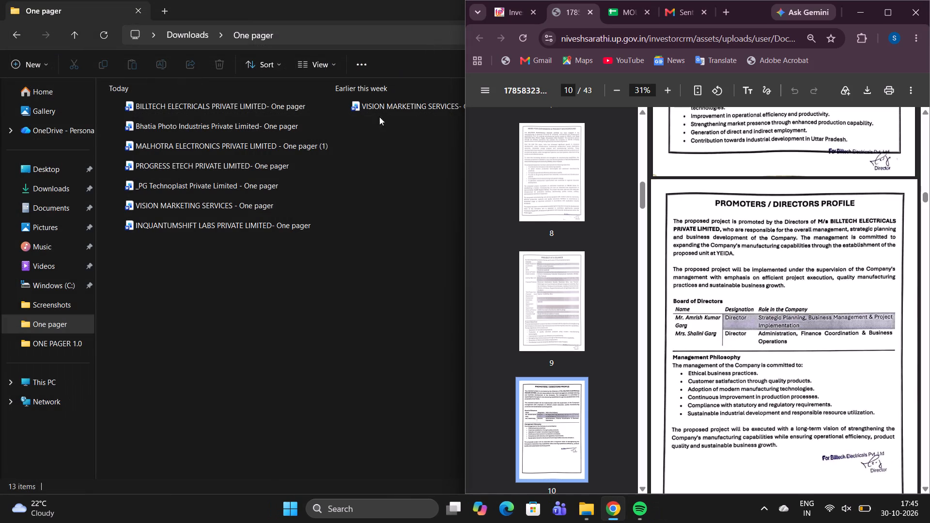
Open FUJIYAMA POWER ONE PAGER from the One pager folder and arrange it side by side with the browser.
left_click(863, 6)
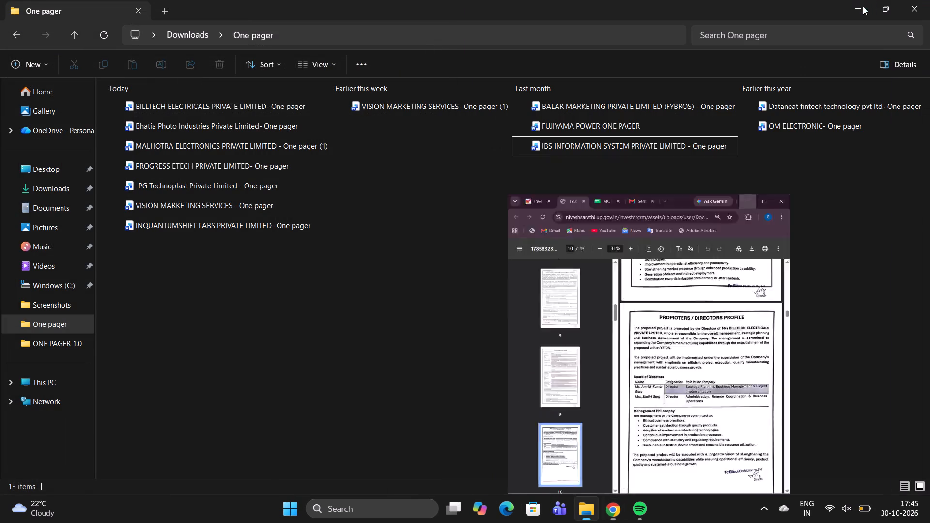
double_click(574, 119)
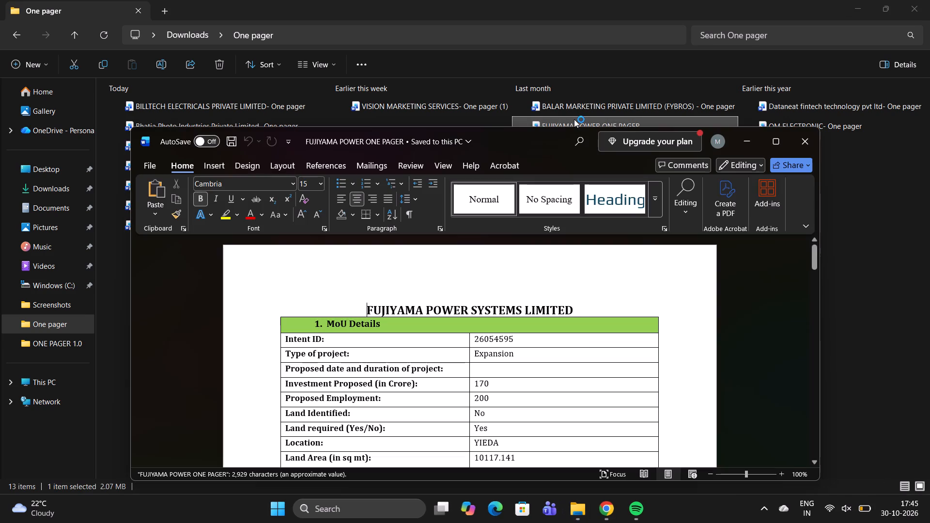
left_click(771, 138)
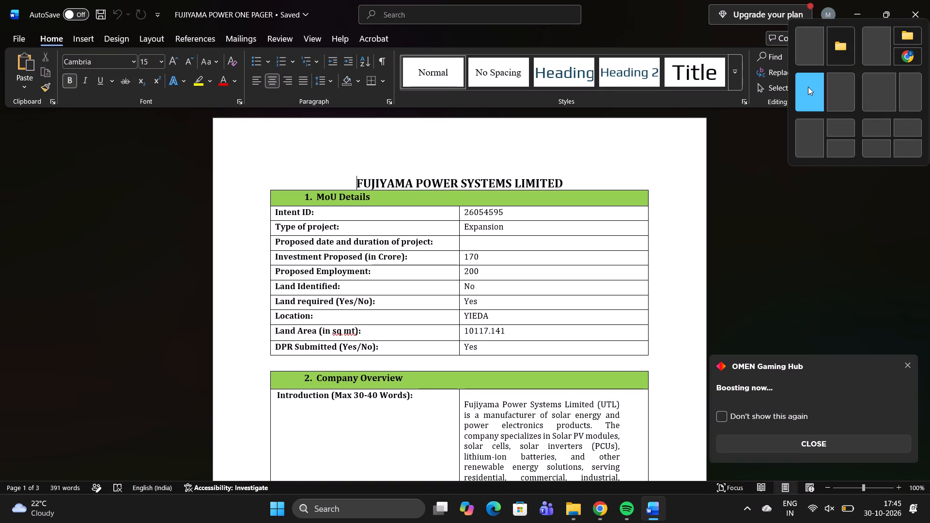
left_click(808, 87)
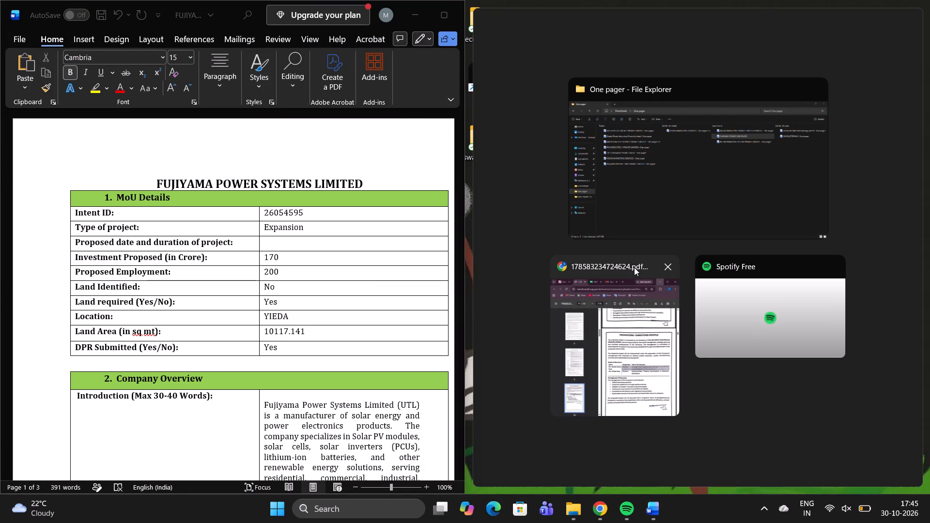
left_click(612, 356)
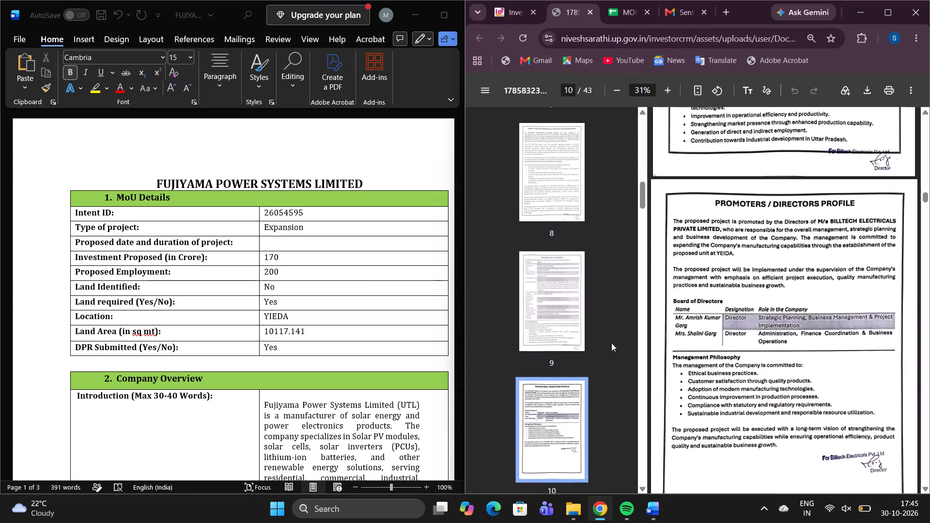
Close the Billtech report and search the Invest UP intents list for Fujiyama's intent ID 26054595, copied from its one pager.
left_click(589, 8)
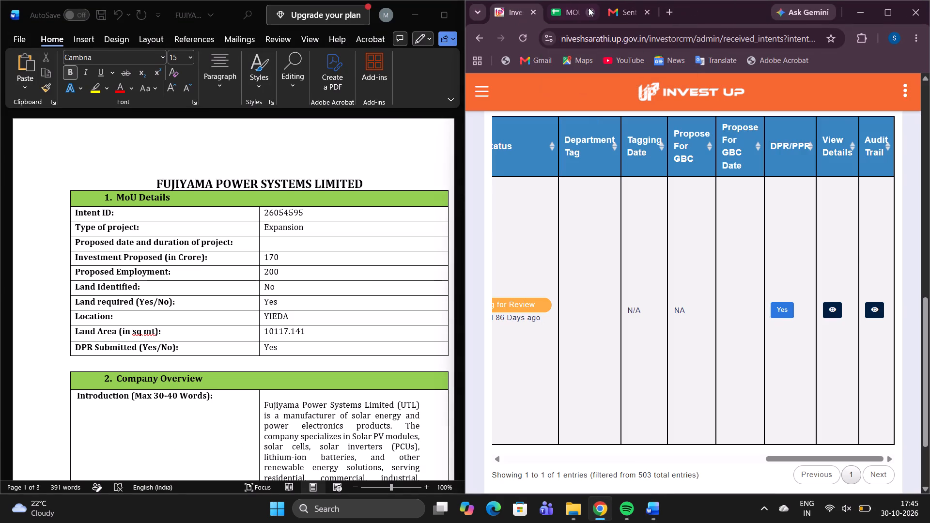
scroll(839, 255, "up", 5)
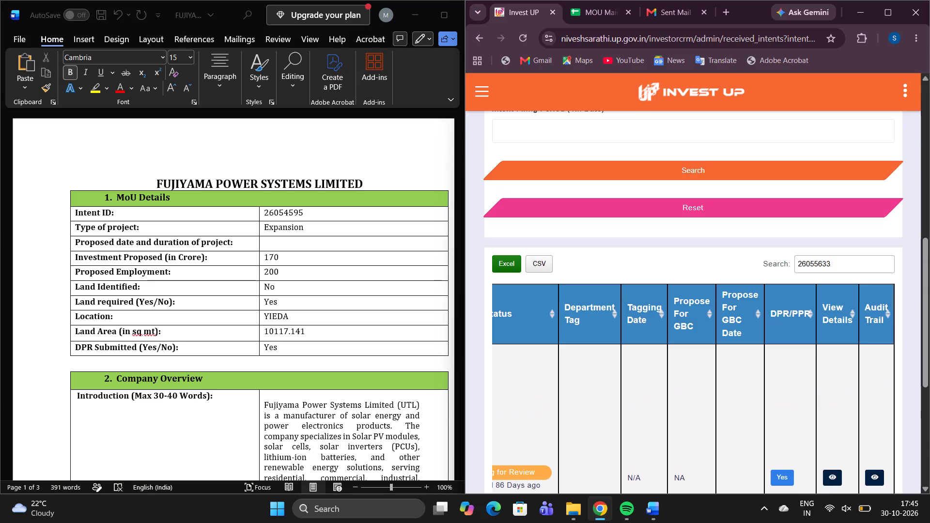
left_click_drag(832, 262, 755, 268)
key("BackSpace")
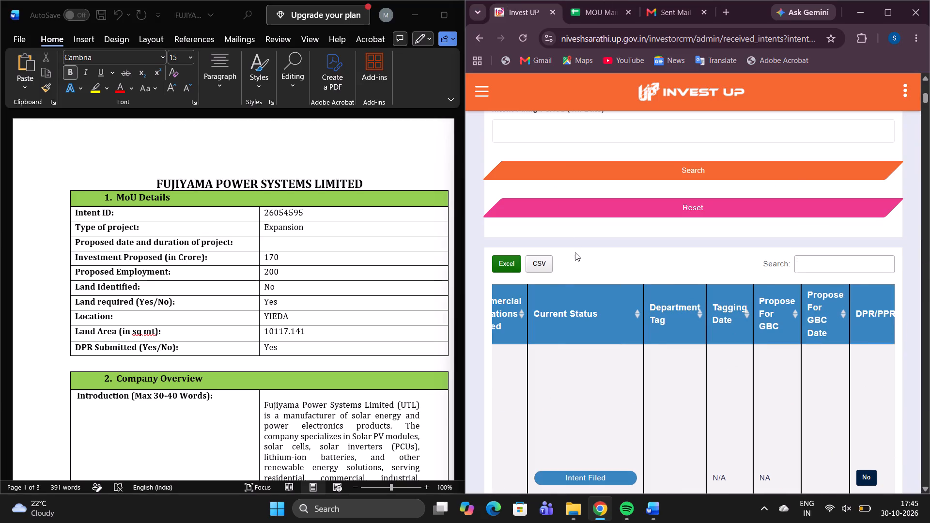
scroll(587, 382, "right", 8)
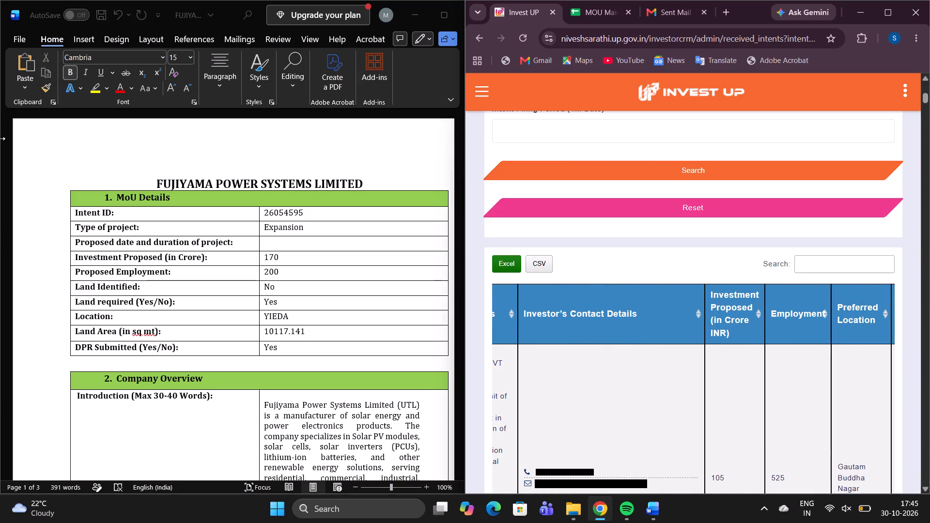
left_click(305, 212)
left_click(305, 212)
left_click_drag(305, 212, 273, 215)
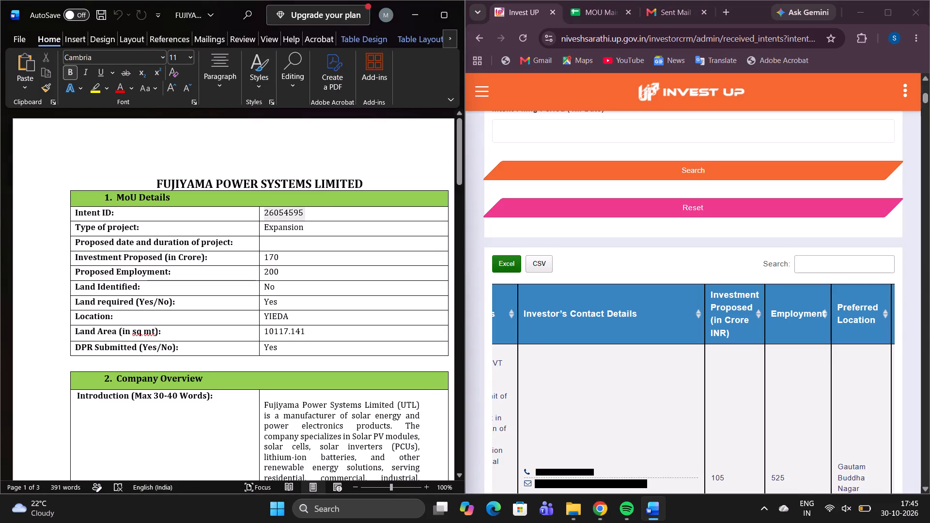
left_click_drag(273, 215, 273, 215)
key("ctrl+c")
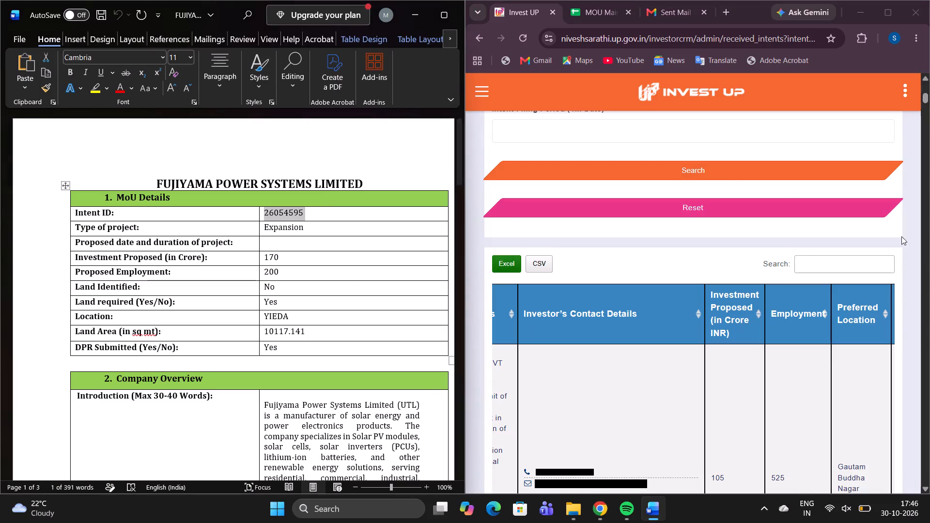
left_click(828, 269)
key("ctrl+v")
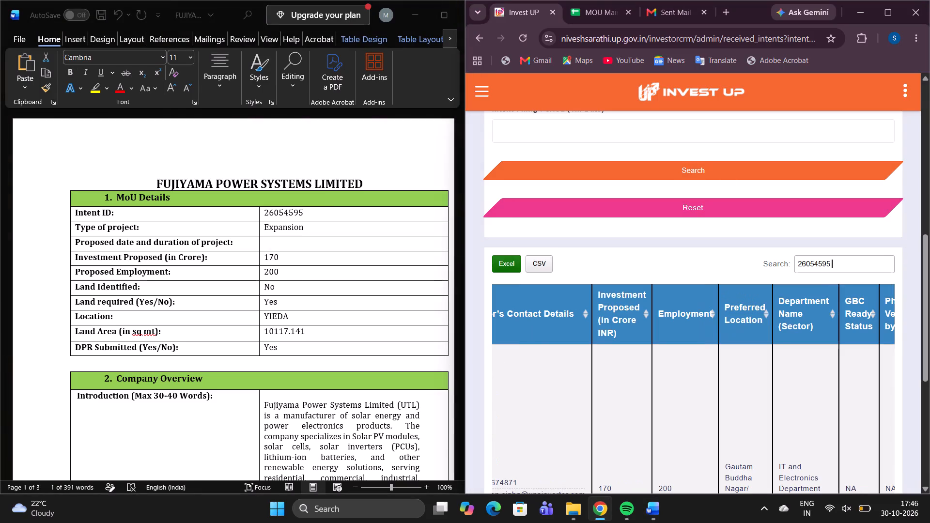
Open the detailed project report attached to the Fujiyama Power Systems Limited intent record.
scroll(798, 363, "down", 2)
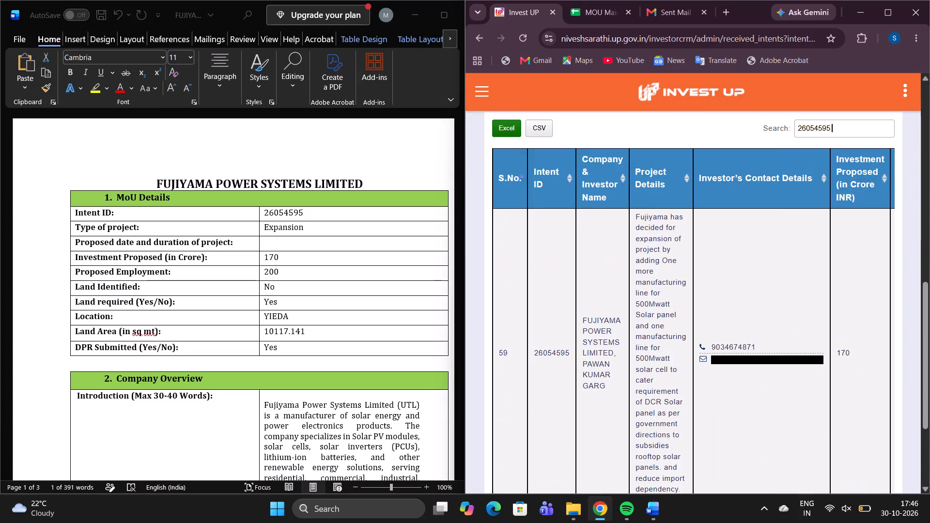
scroll(798, 363, "left", 7)
scroll(798, 363, "right", 2)
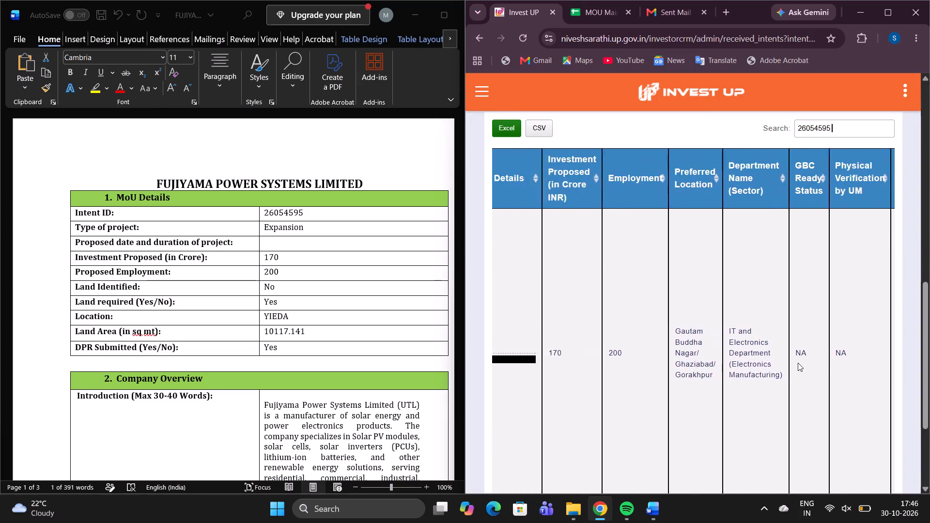
scroll(798, 363, "right", 7)
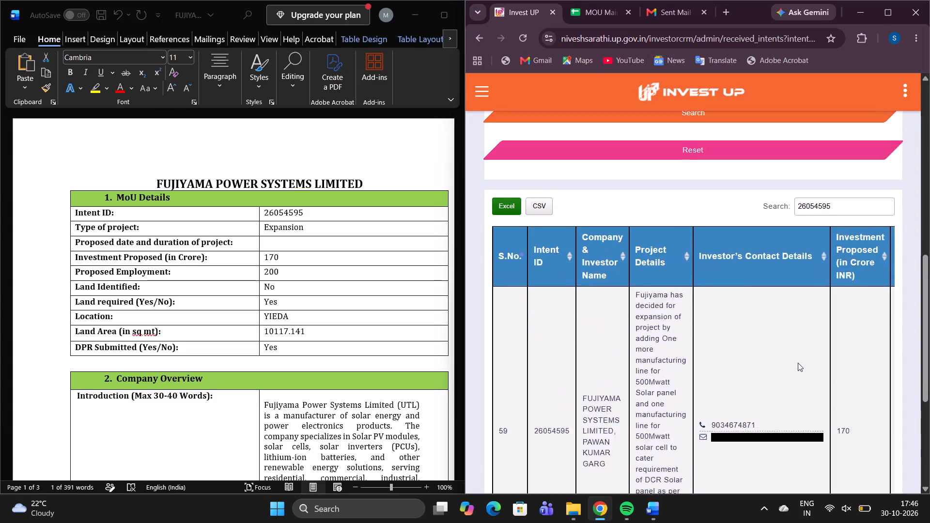
scroll(798, 363, "left", 11)
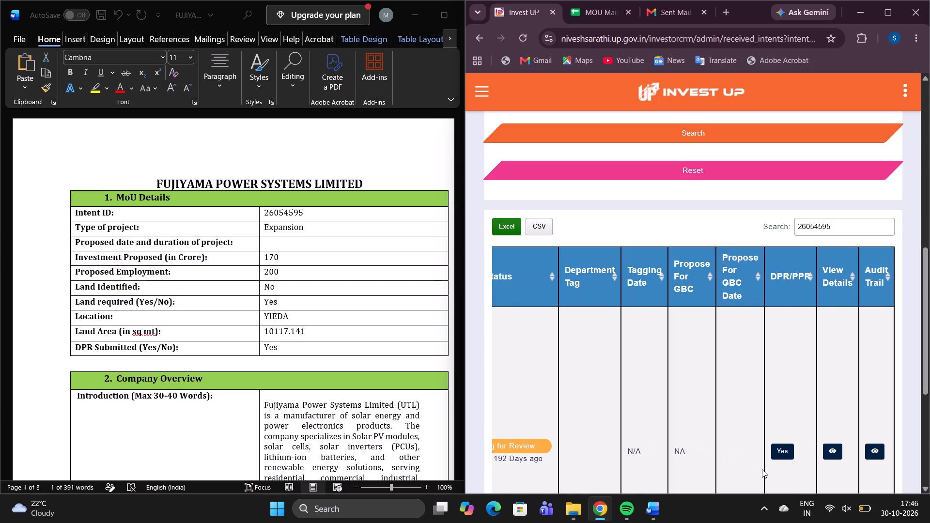
left_click(778, 453)
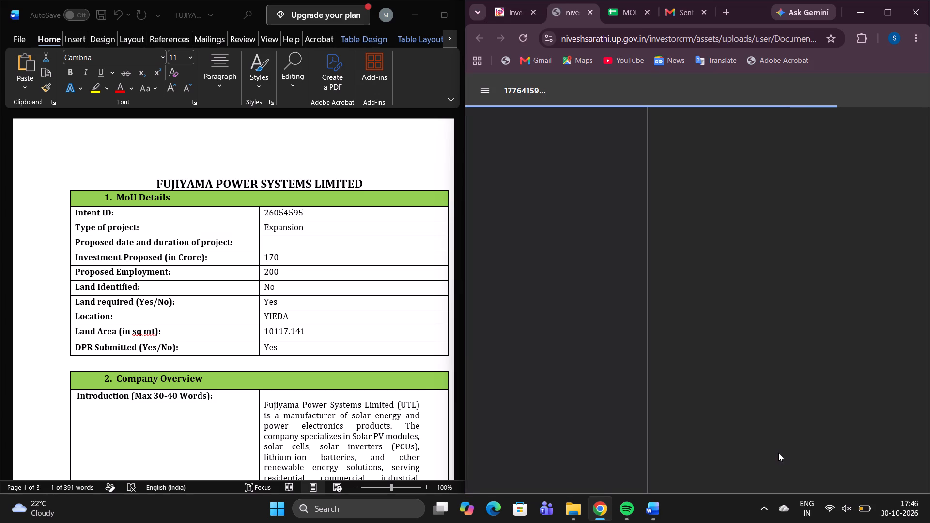